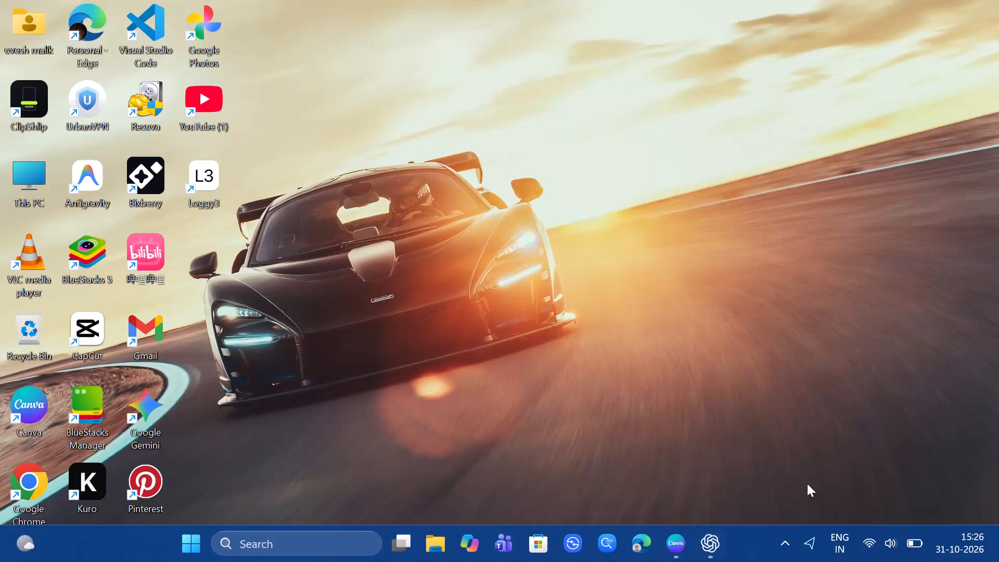
# Switch to the SkillGen AI presentation in Canva and look through slides 3 to 6, finishing on slide 4.
pyautogui.click(674, 543)
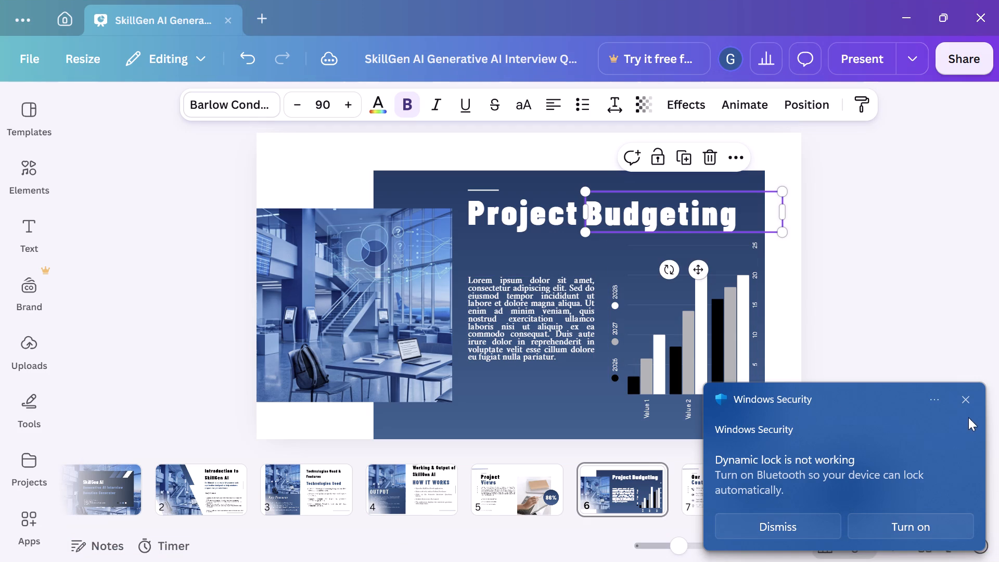
pyautogui.click(966, 400)
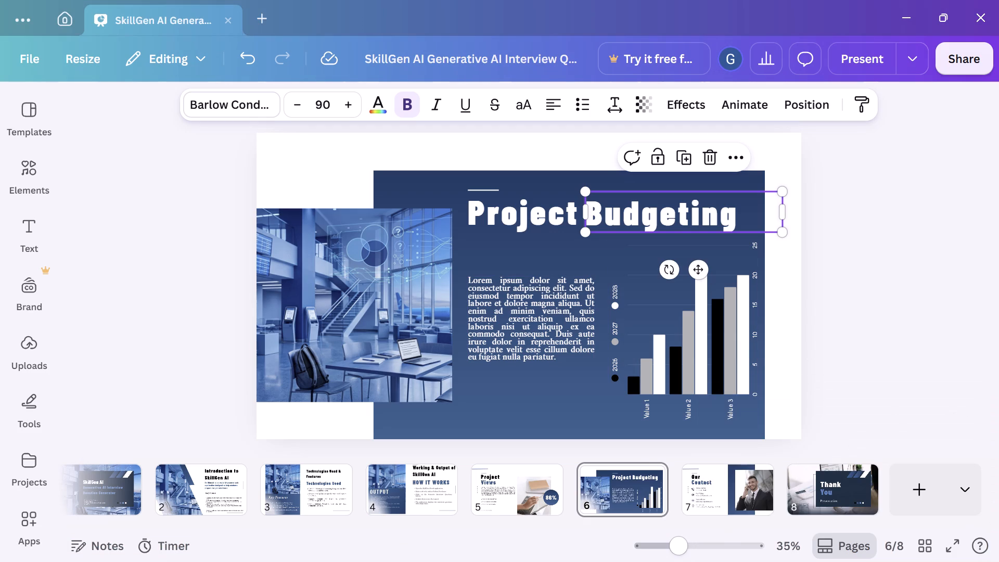
pyautogui.click(522, 497)
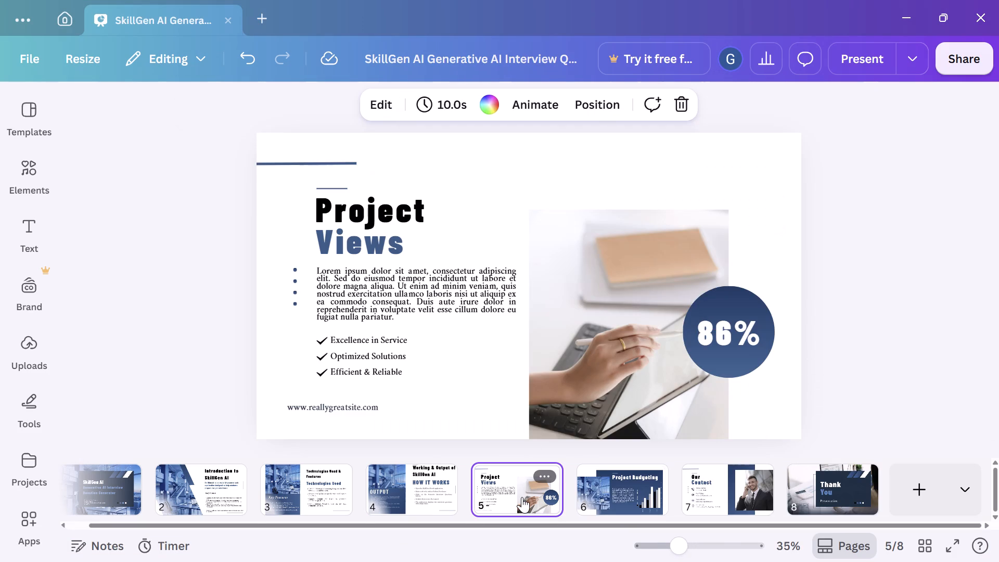
pyautogui.click(407, 477)
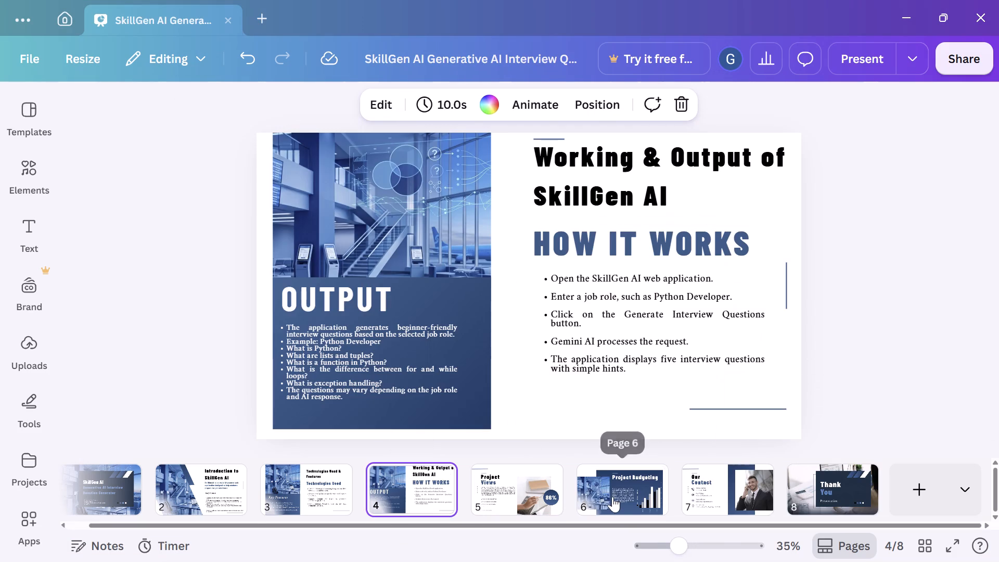
pyautogui.click(612, 497)
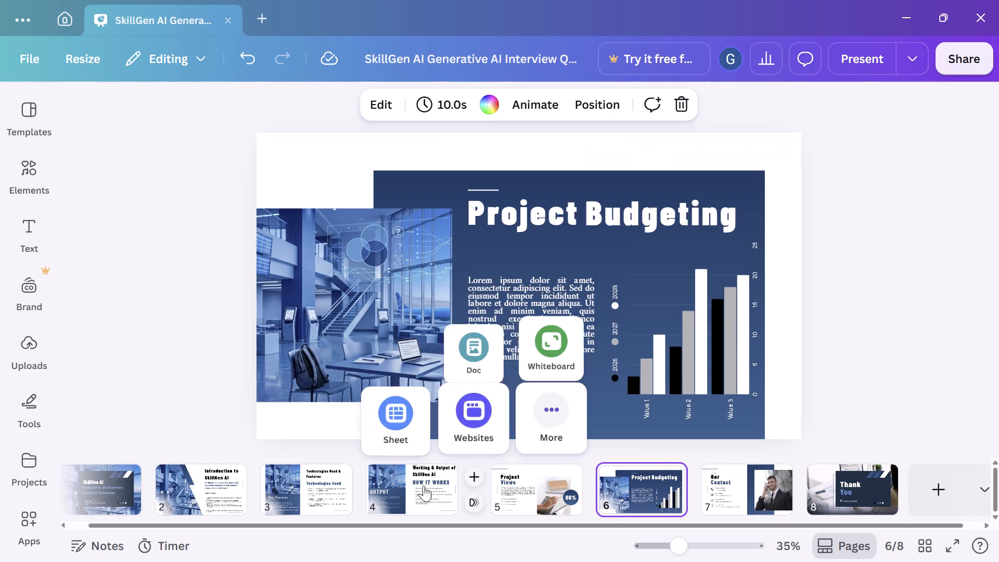
pyautogui.click(330, 489)
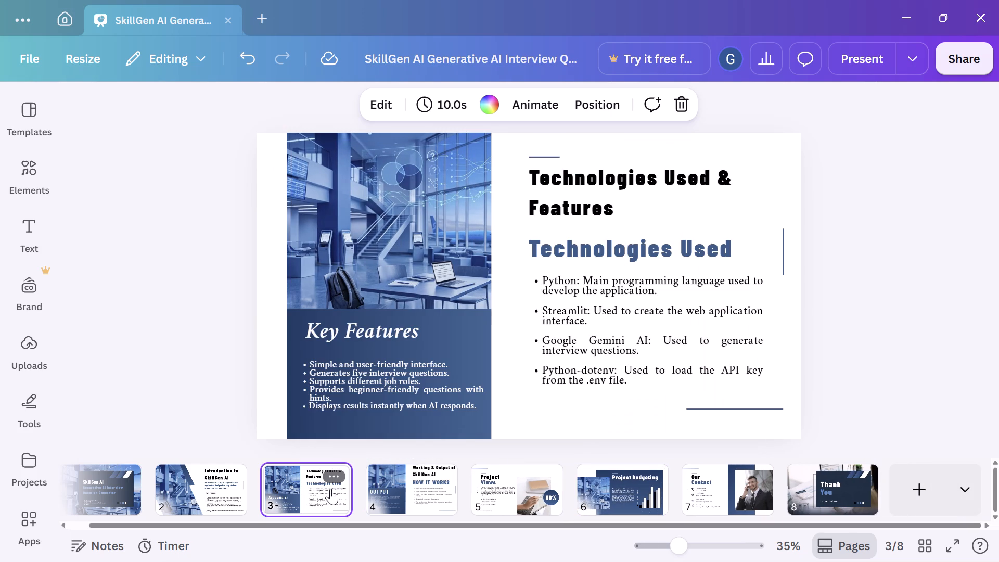
pyautogui.click(412, 483)
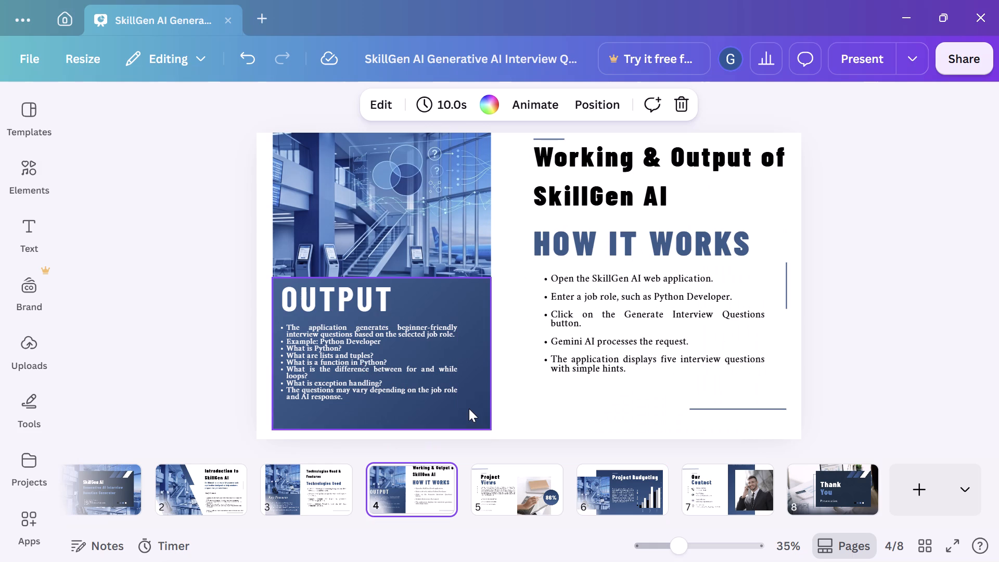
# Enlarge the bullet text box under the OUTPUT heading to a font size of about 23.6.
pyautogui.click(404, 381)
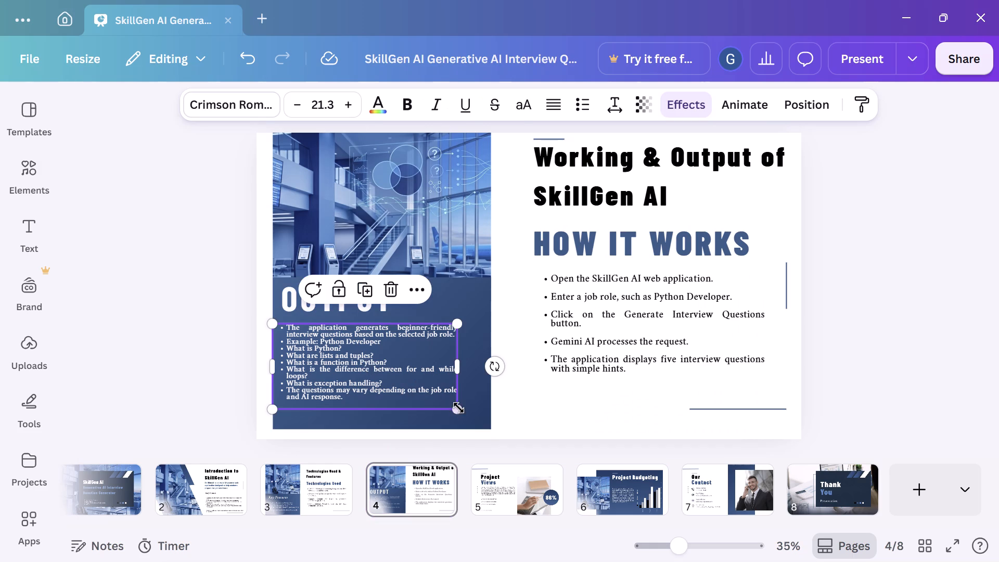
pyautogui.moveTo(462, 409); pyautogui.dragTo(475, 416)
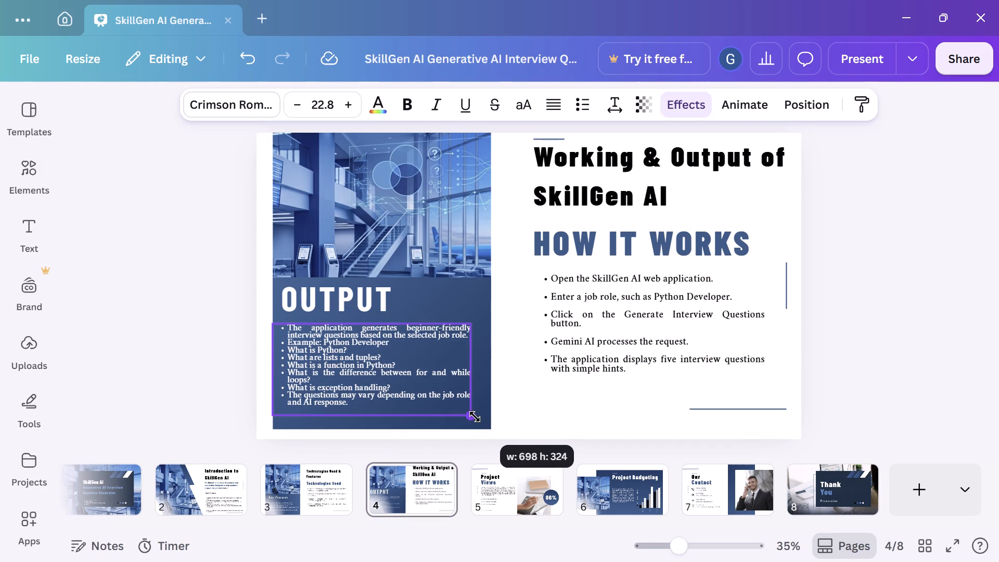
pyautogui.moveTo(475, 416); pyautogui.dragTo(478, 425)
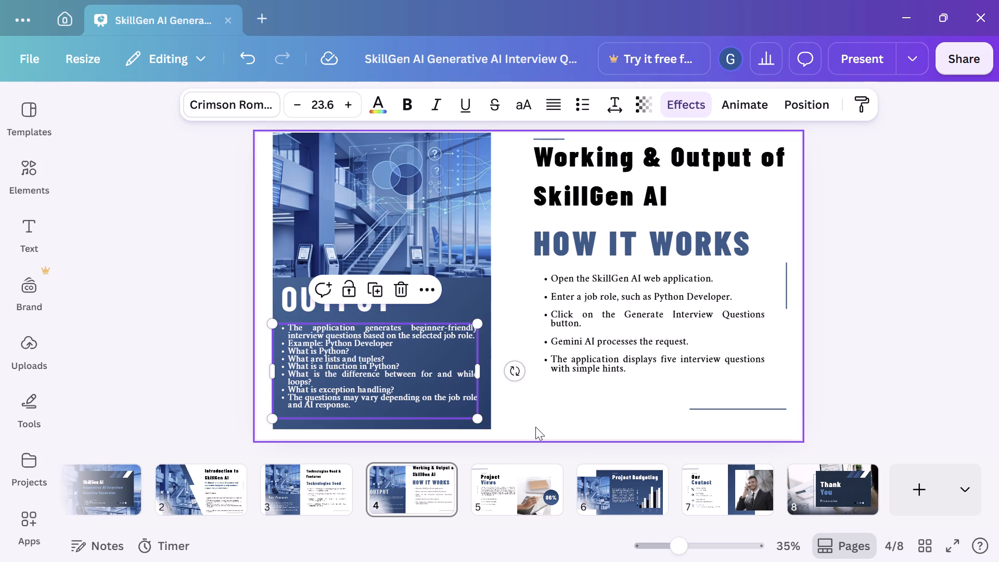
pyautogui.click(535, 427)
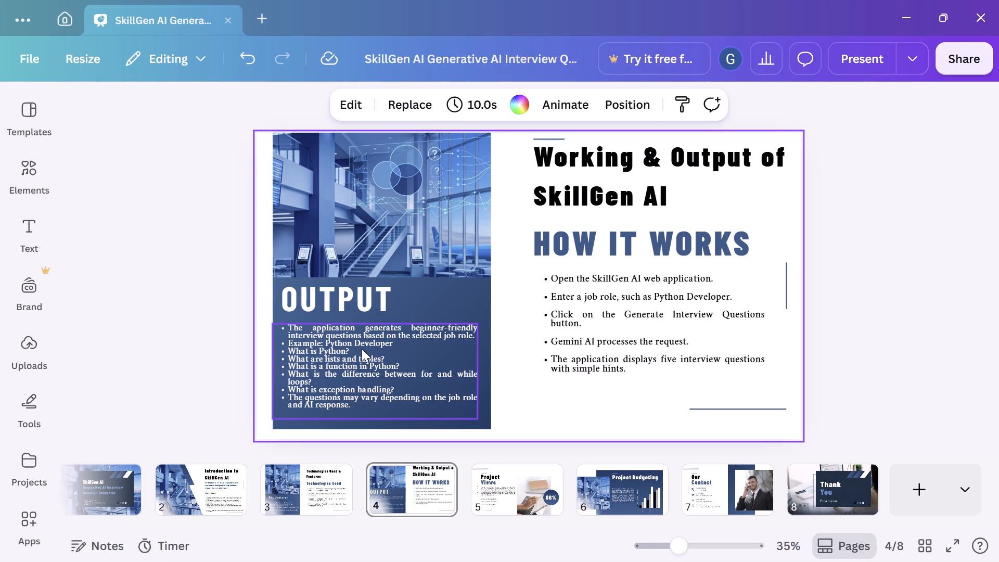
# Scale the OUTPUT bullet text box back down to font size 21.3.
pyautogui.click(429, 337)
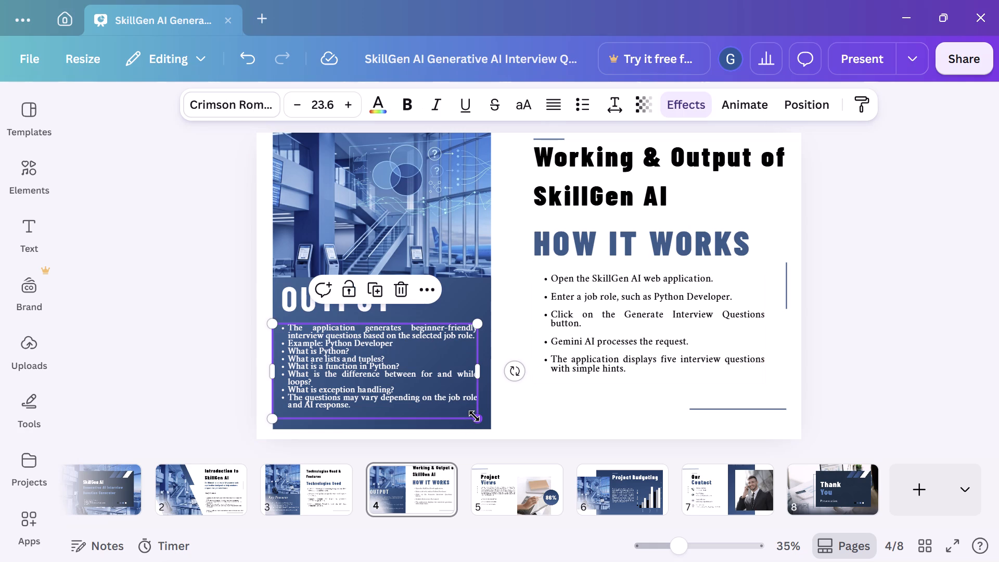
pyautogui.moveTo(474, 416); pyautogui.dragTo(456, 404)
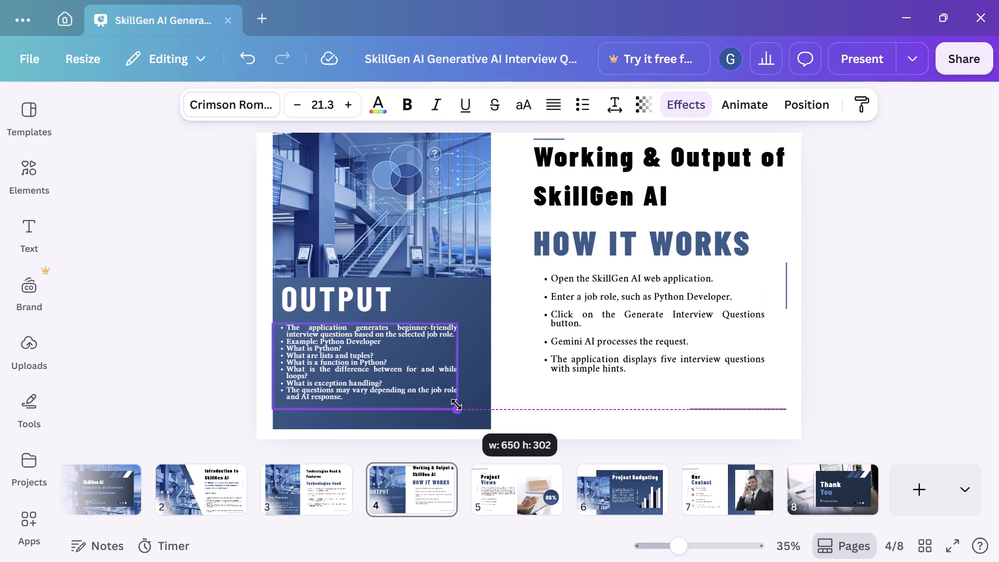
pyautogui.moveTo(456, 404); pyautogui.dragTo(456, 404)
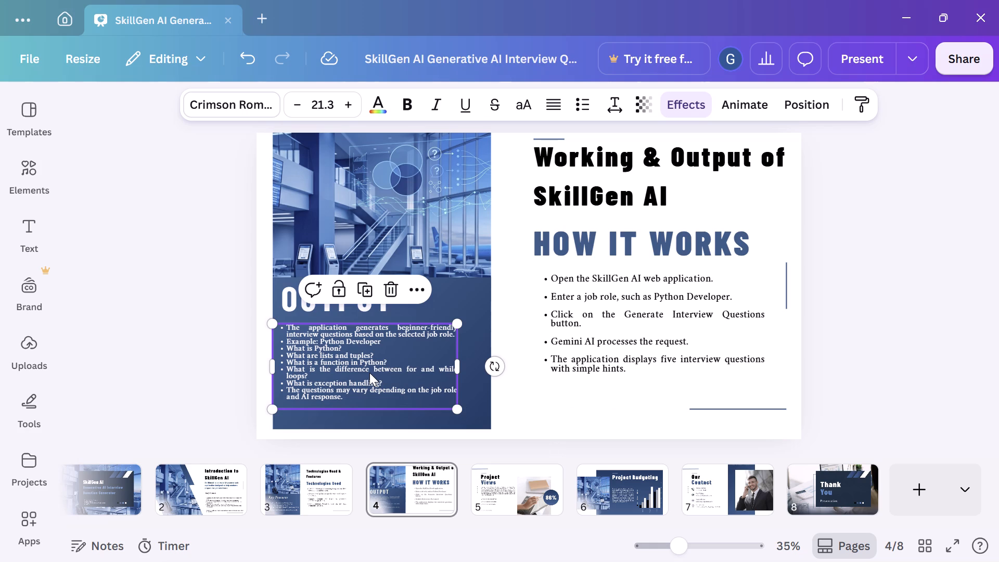
# Move the OUTPUT bullet text box down to the bottom edge of the blue panel.
pyautogui.moveTo(369, 373); pyautogui.dragTo(368, 382)
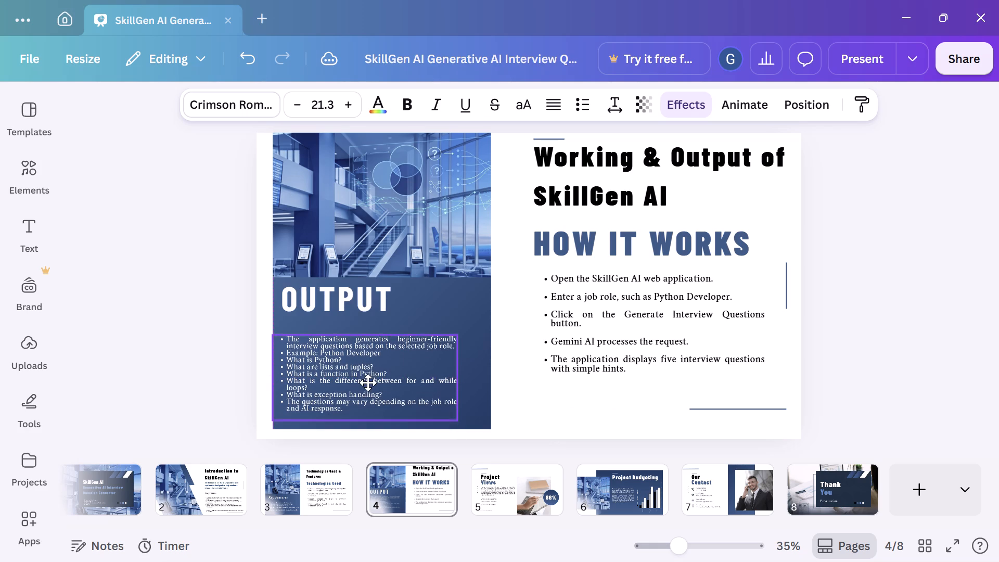
pyautogui.moveTo(368, 382); pyautogui.dragTo(366, 387)
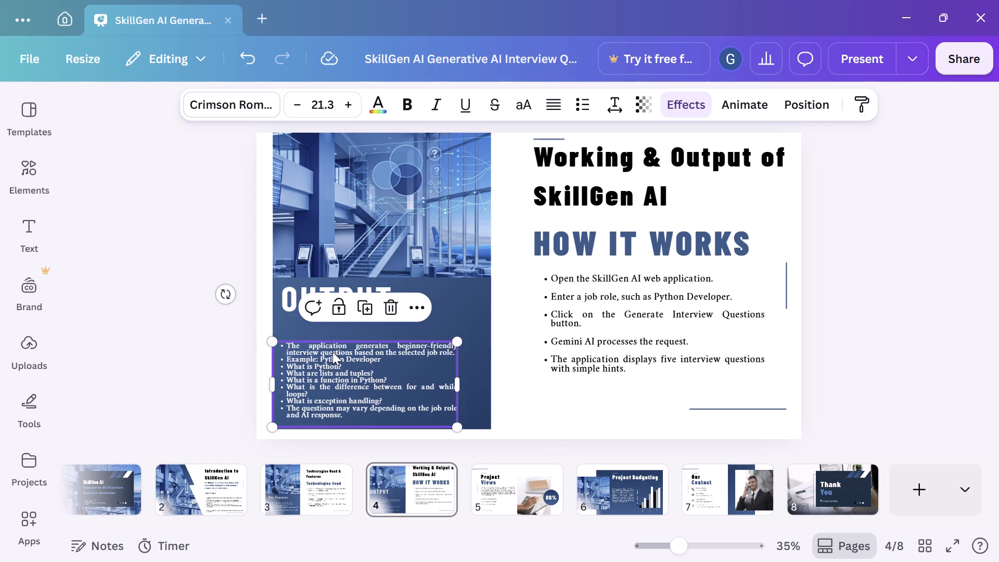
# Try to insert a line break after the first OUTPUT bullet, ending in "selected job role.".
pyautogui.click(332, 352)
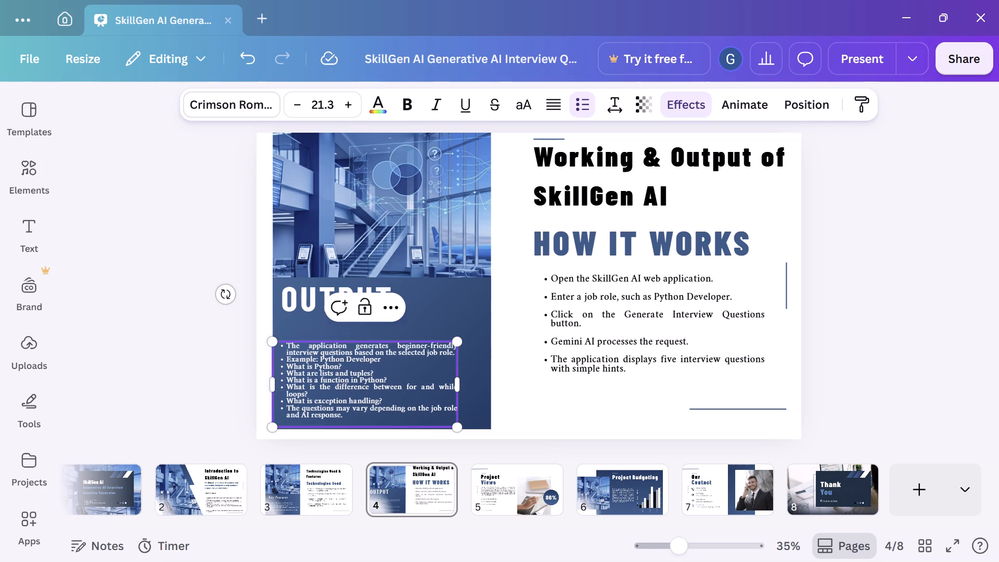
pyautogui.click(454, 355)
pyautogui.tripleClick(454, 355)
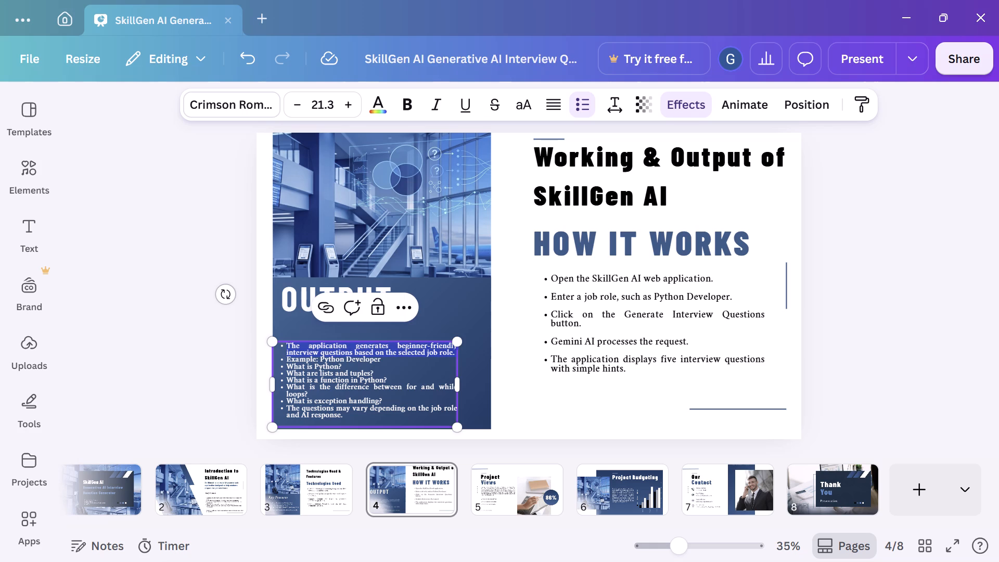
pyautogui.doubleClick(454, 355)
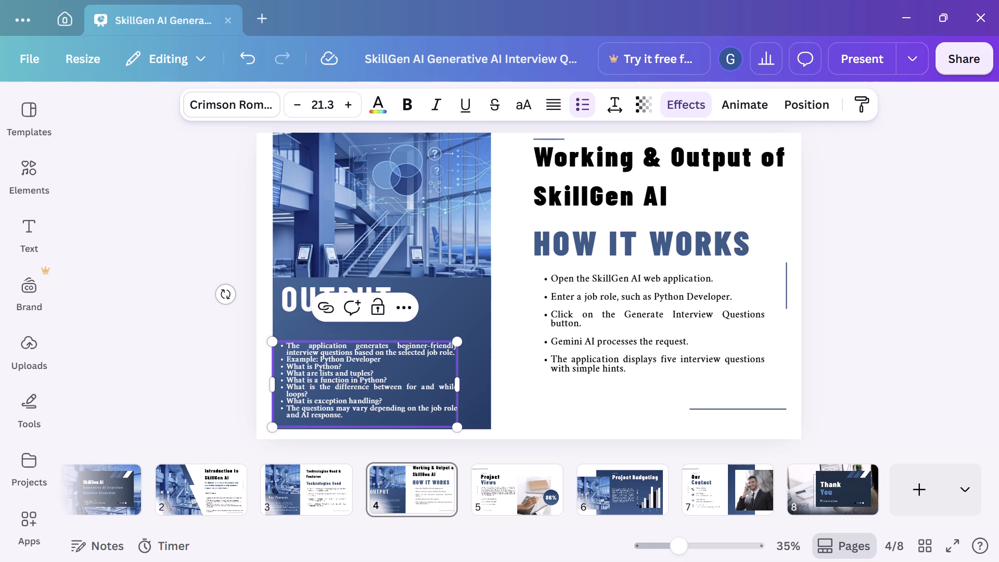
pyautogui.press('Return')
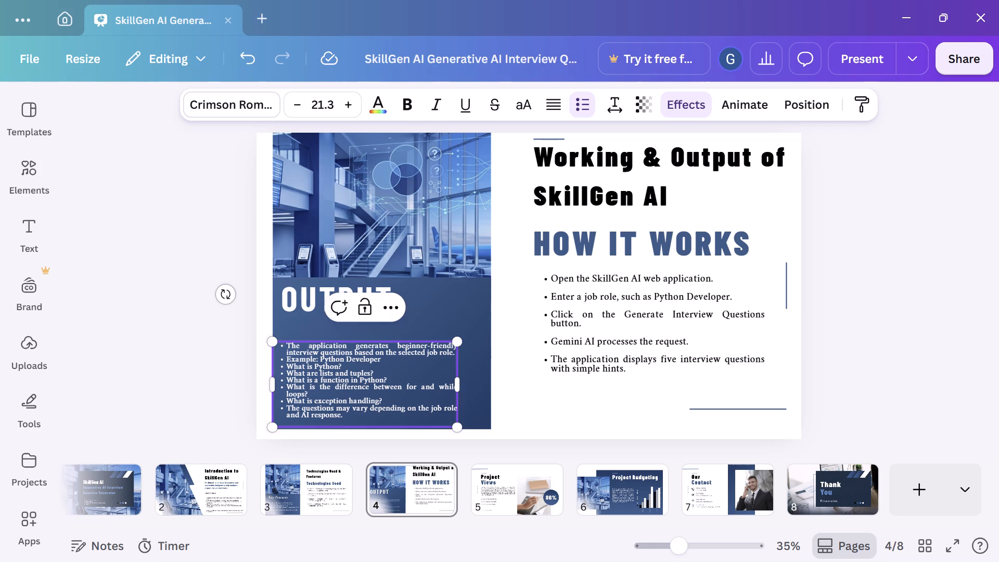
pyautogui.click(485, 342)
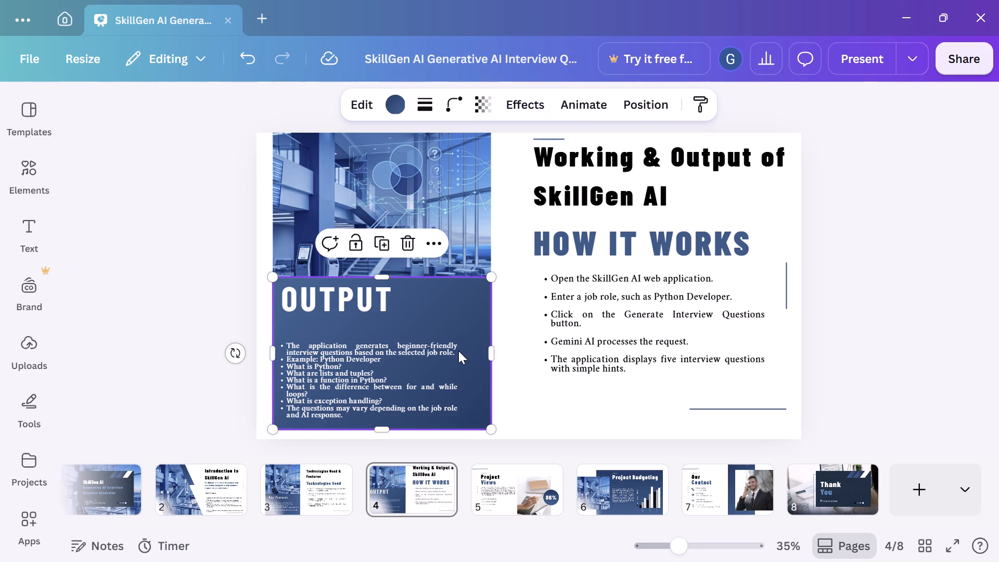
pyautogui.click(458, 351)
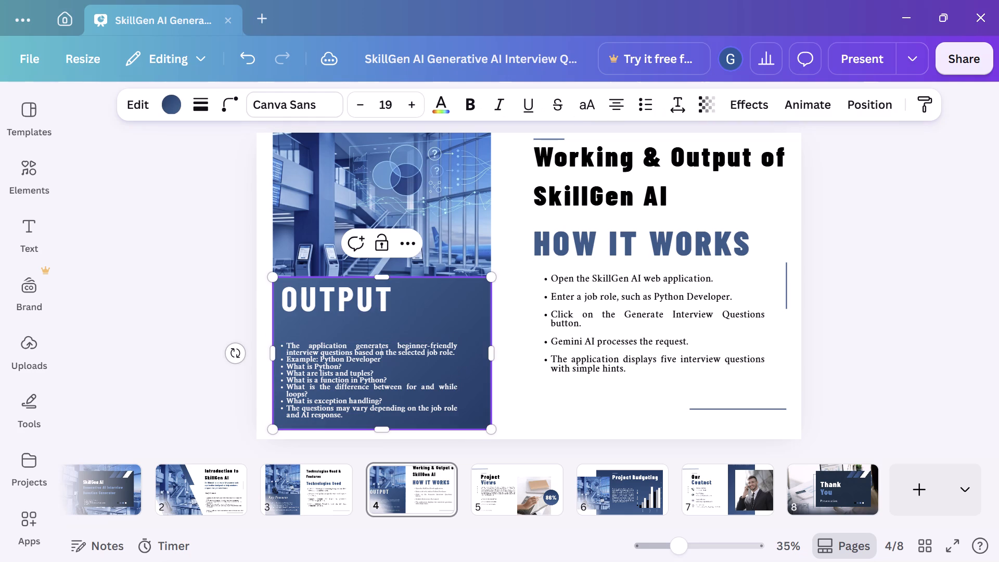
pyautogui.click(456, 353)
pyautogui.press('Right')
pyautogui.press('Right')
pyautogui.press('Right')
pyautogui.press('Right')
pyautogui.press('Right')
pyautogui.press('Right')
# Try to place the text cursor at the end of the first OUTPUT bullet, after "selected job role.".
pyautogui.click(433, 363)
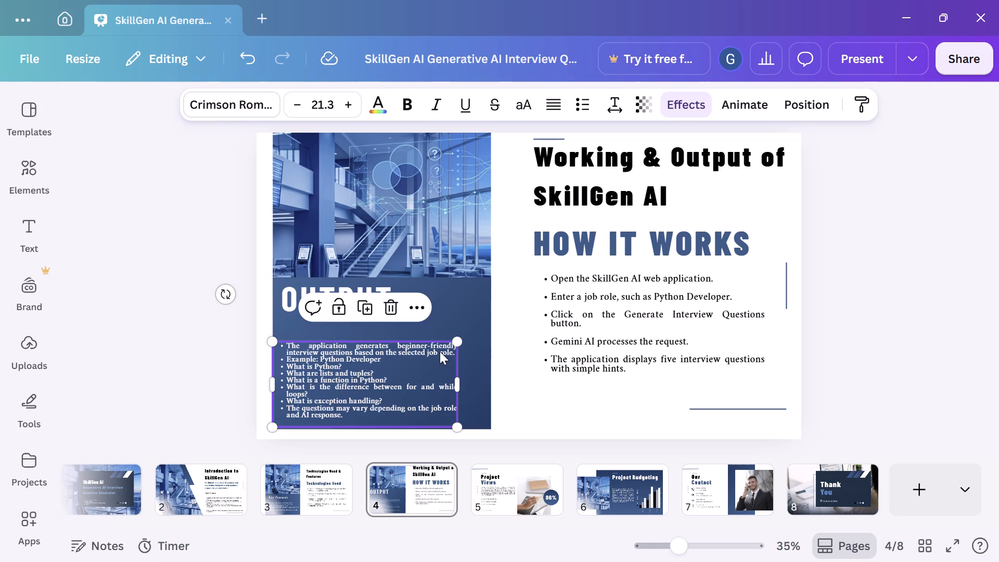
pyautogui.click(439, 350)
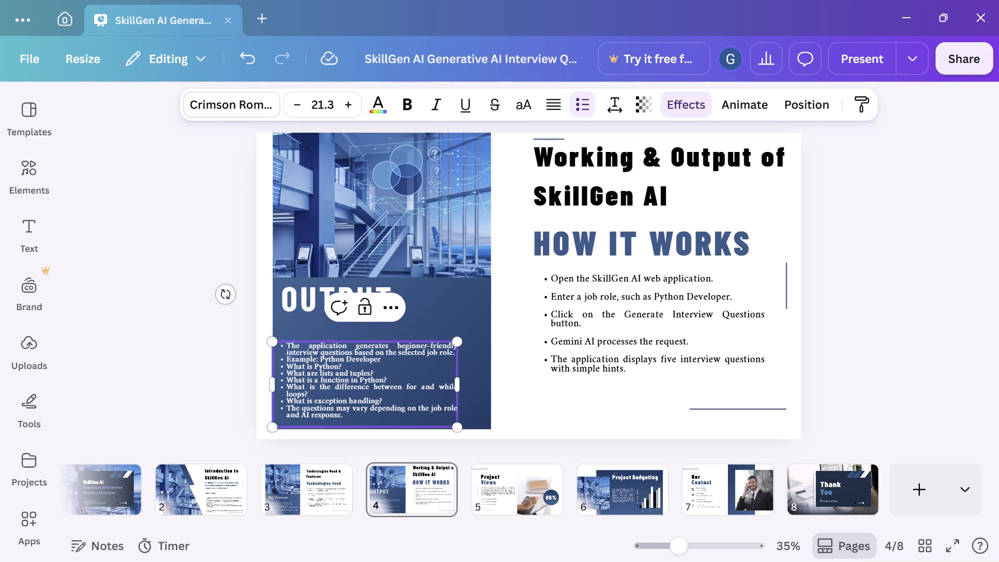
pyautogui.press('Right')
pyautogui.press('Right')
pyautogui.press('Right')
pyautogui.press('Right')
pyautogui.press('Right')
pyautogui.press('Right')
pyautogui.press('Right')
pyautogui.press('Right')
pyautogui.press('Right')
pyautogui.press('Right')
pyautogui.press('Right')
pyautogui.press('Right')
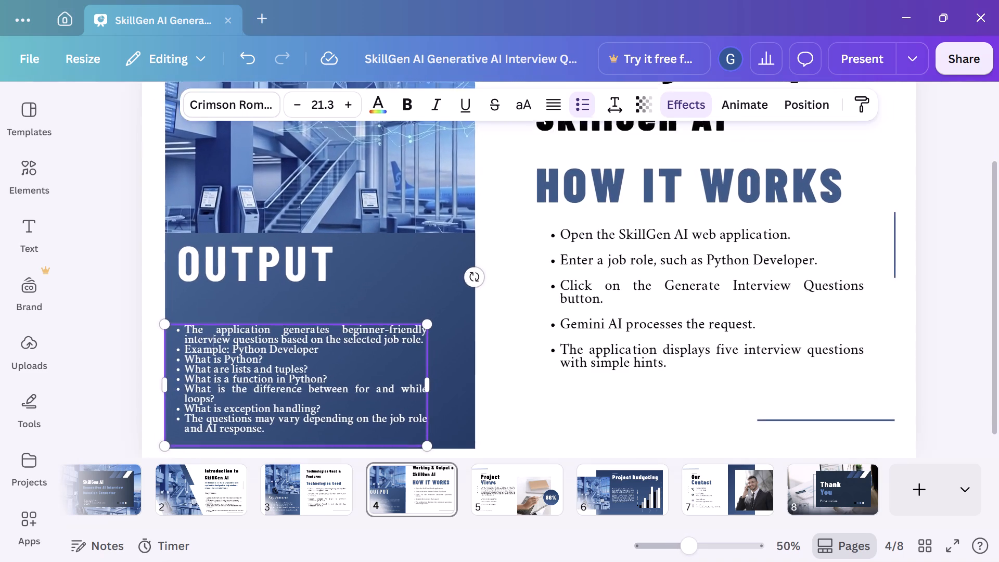
# Insert a blank bullet line after and before "Example: Python Developer" in the OUTPUT list.
pyautogui.scroll(-2, 449, 284)
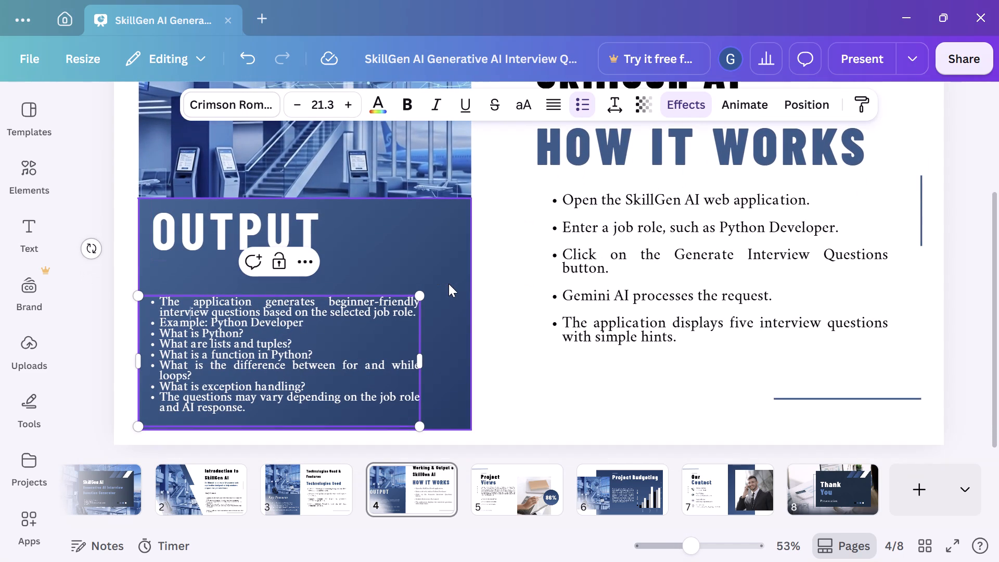
pyautogui.click(297, 361)
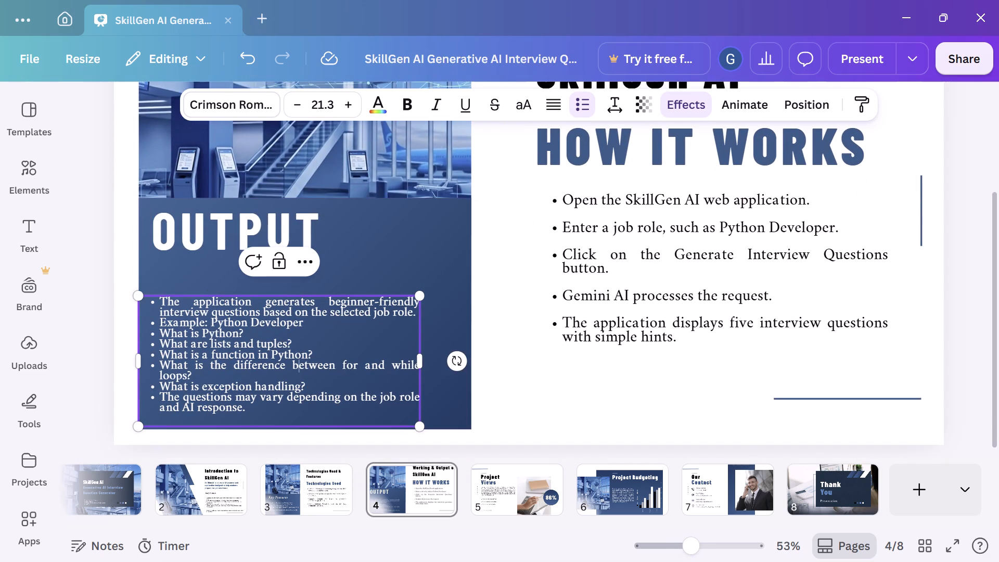
pyautogui.click(311, 323)
pyautogui.press('Return')
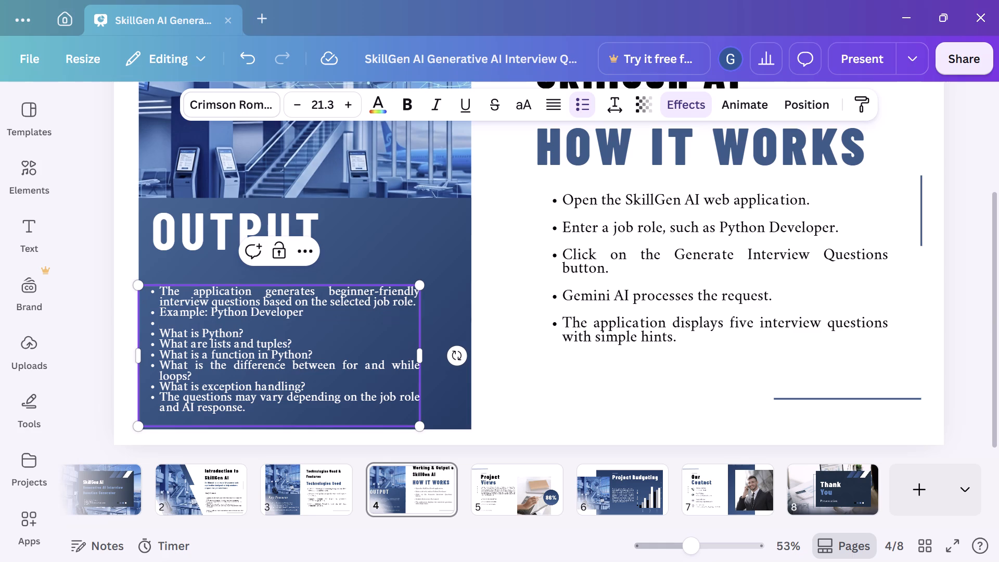
pyautogui.click(415, 301)
pyautogui.press('Return')
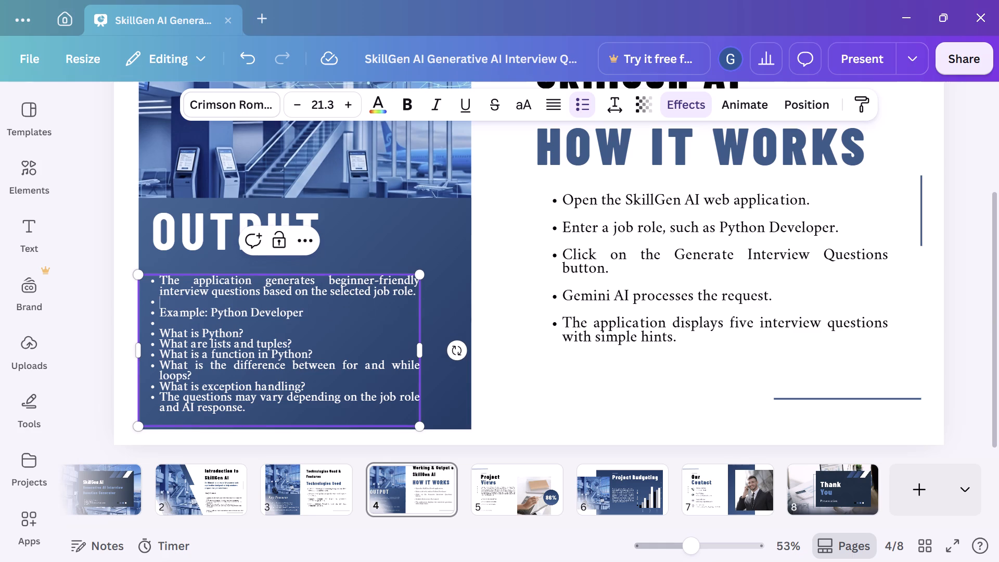
# Remove the bullet markers from the blank lines before and after "Example: Python Developer" in the OUTPUT list.
pyautogui.click(156, 297)
pyautogui.click(157, 301)
pyautogui.press('BackSpace')
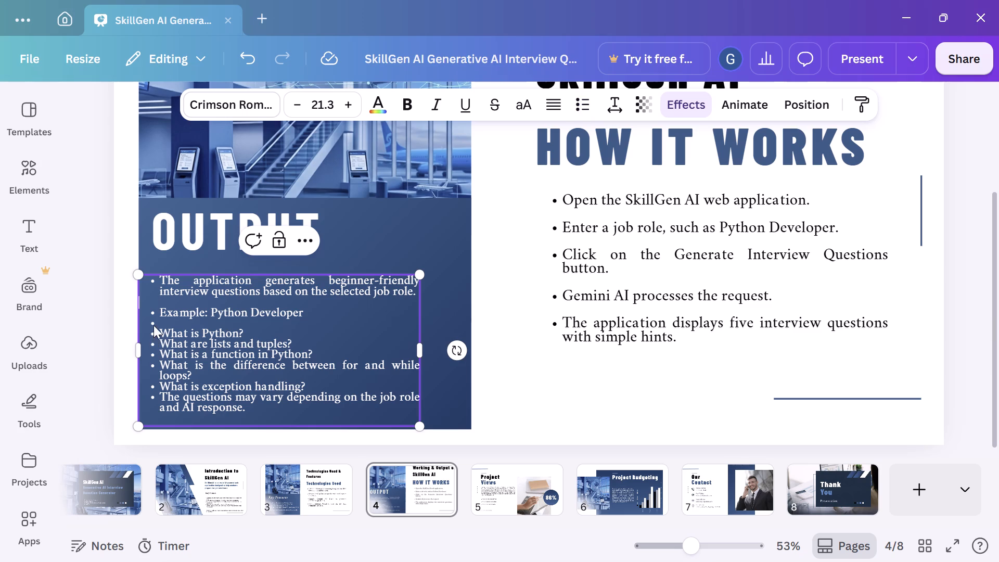
pyautogui.click(153, 323)
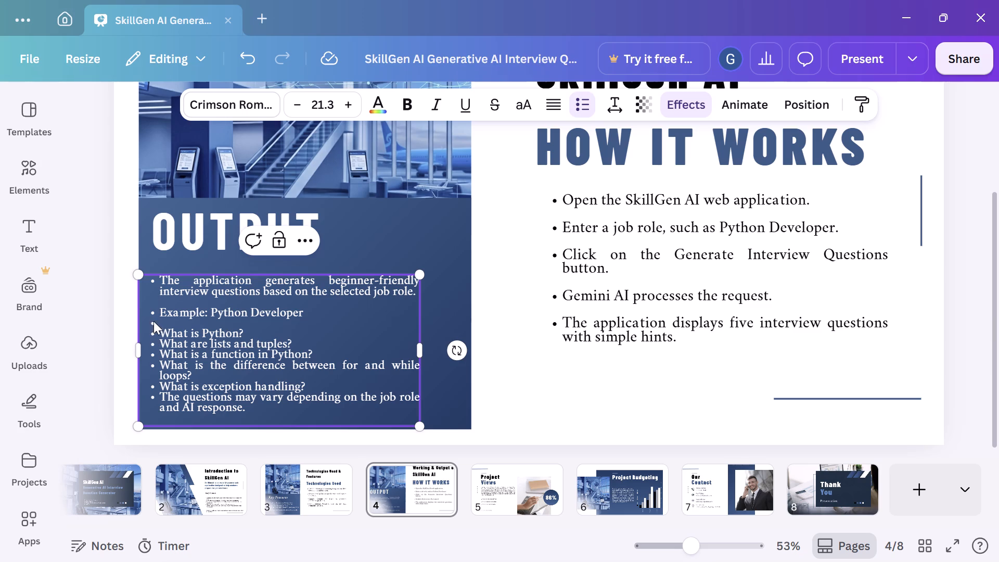
pyautogui.click(154, 321)
pyautogui.press('BackSpace')
# Increase the font size of the "Example: Python Developer" line to 22.3.
pyautogui.moveTo(147, 311); pyautogui.dragTo(188, 310)
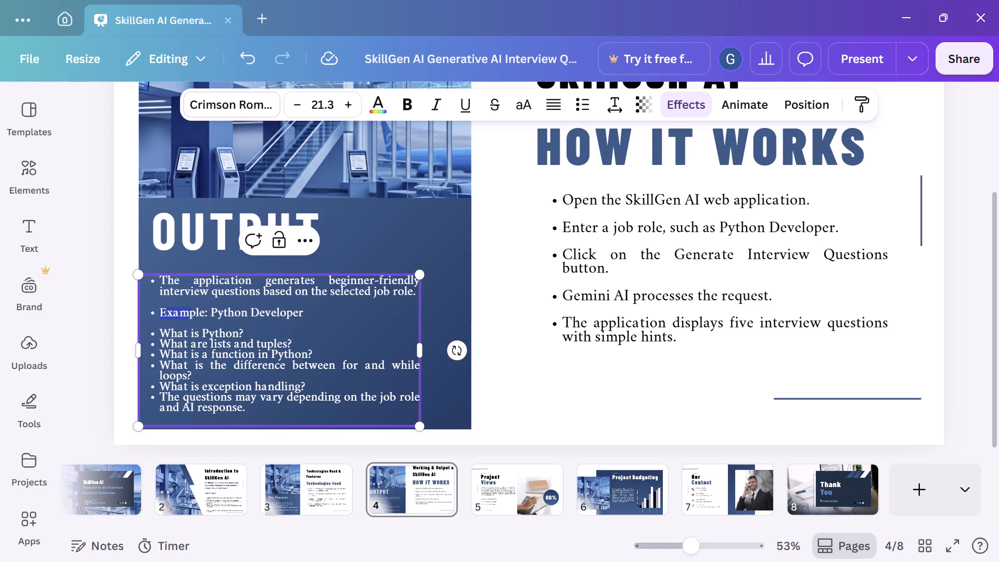
pyautogui.moveTo(188, 310); pyautogui.dragTo(317, 315)
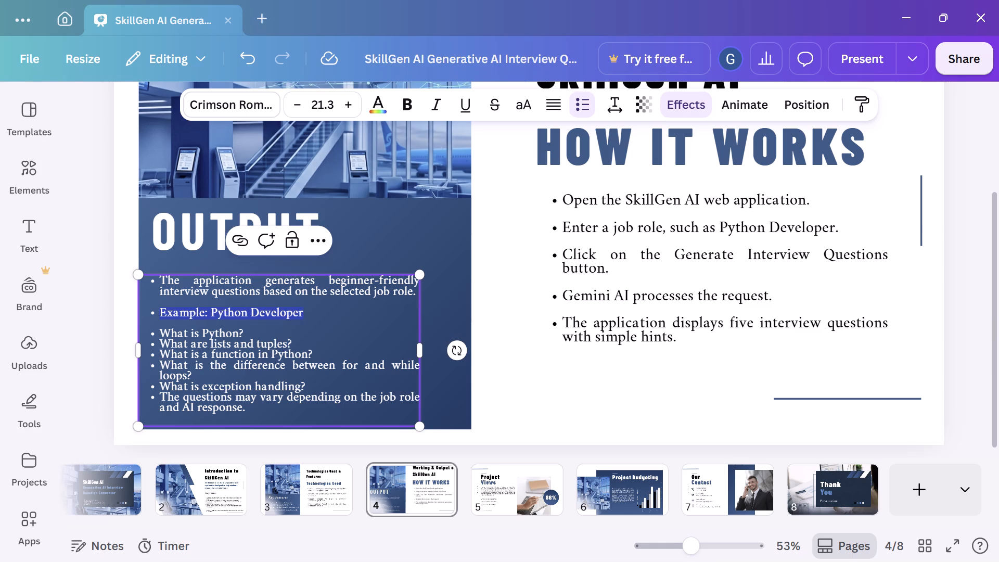
pyautogui.click(349, 103)
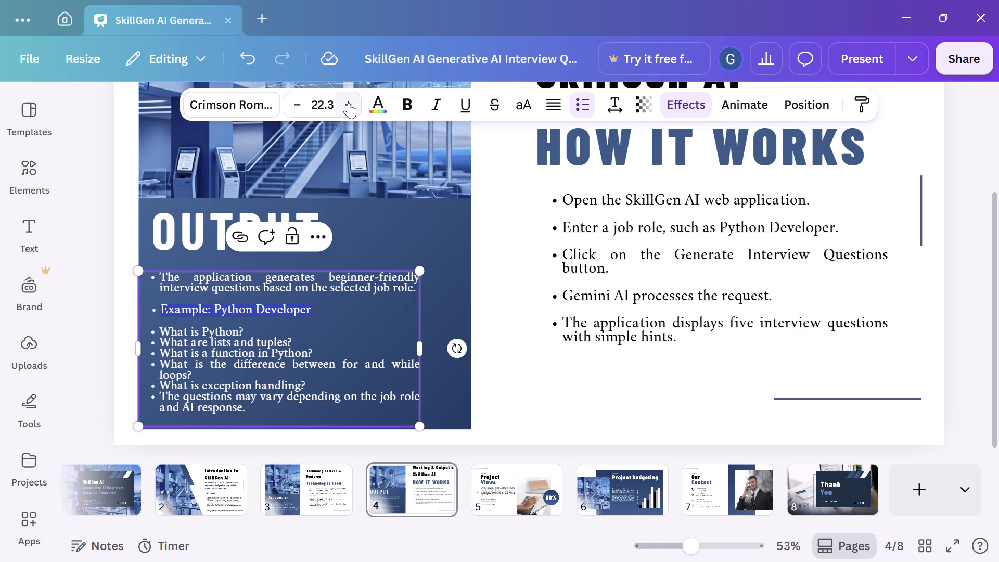
pyautogui.click(469, 241)
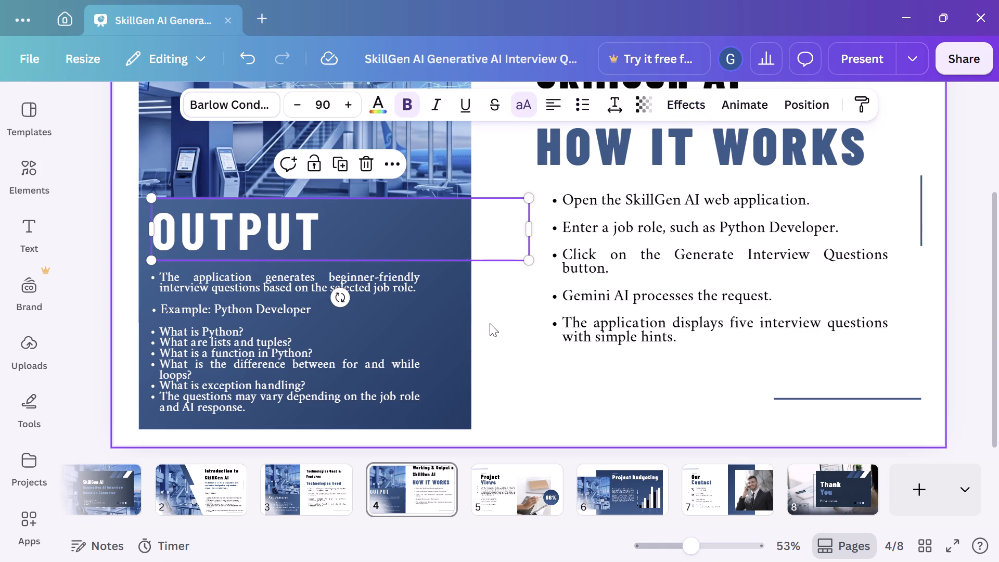
pyautogui.click(490, 323)
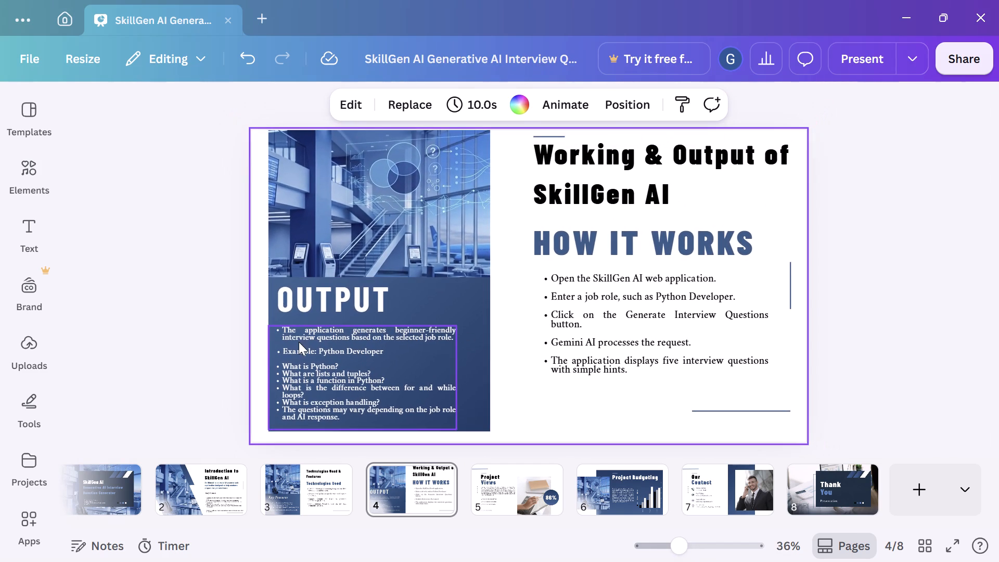
# Remove the bullet from the first OUTPUT paragraph and indent its first line with four spaces before "The application".
pyautogui.click(295, 335)
pyautogui.doubleClick(282, 327)
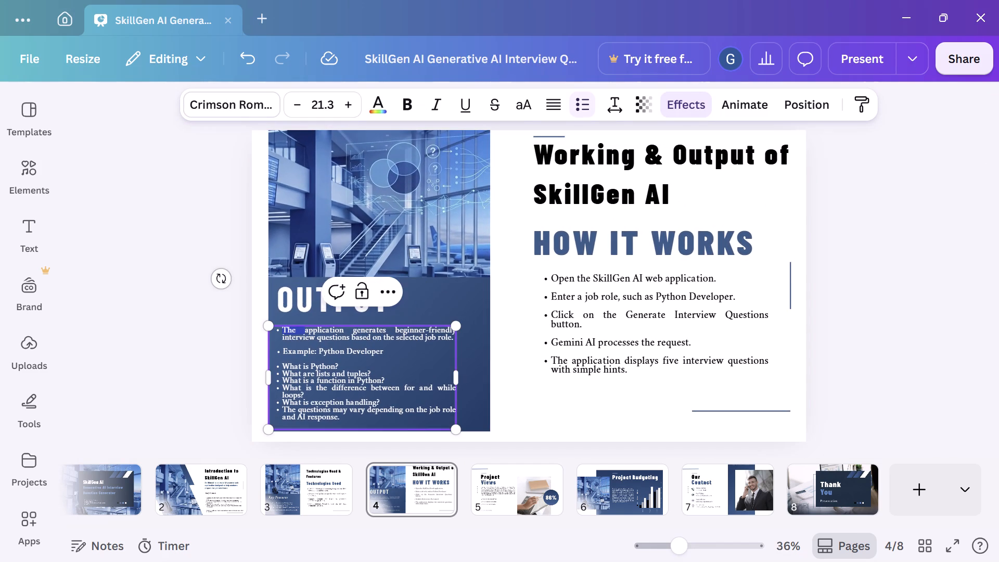
pyautogui.click(279, 329)
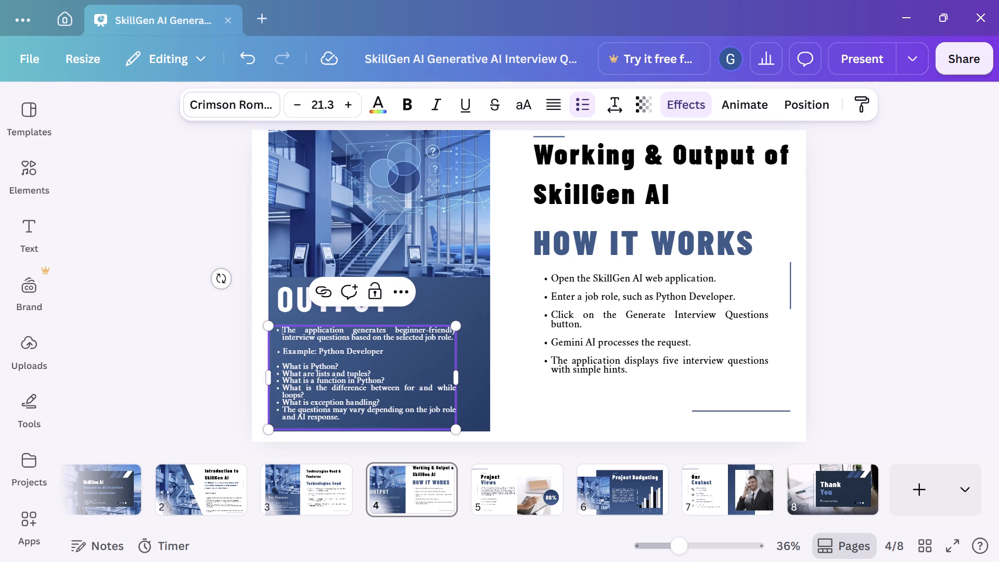
pyautogui.press('BackSpace')
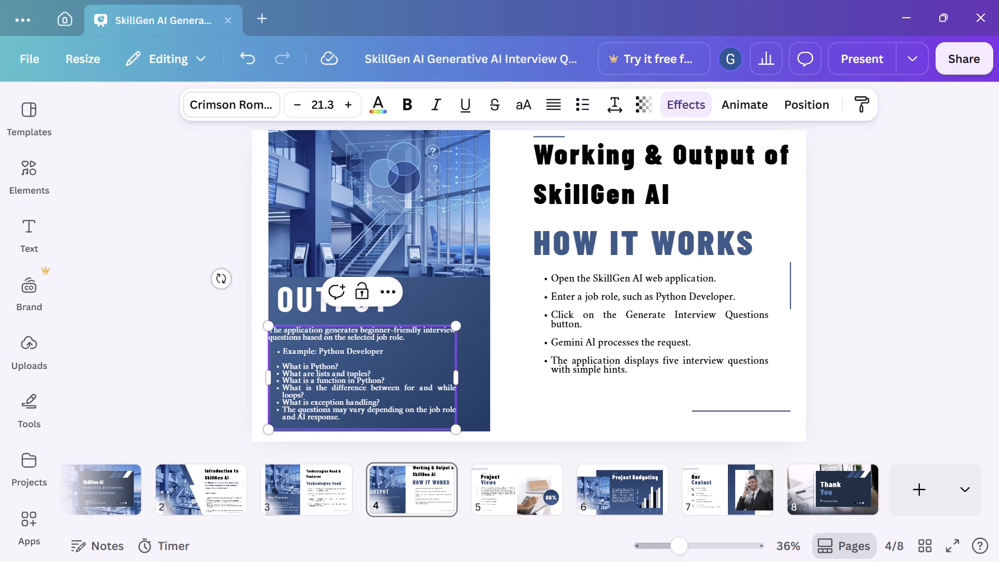
pyautogui.press('space')
pyautogui.press('space')
pyautogui.press('space')
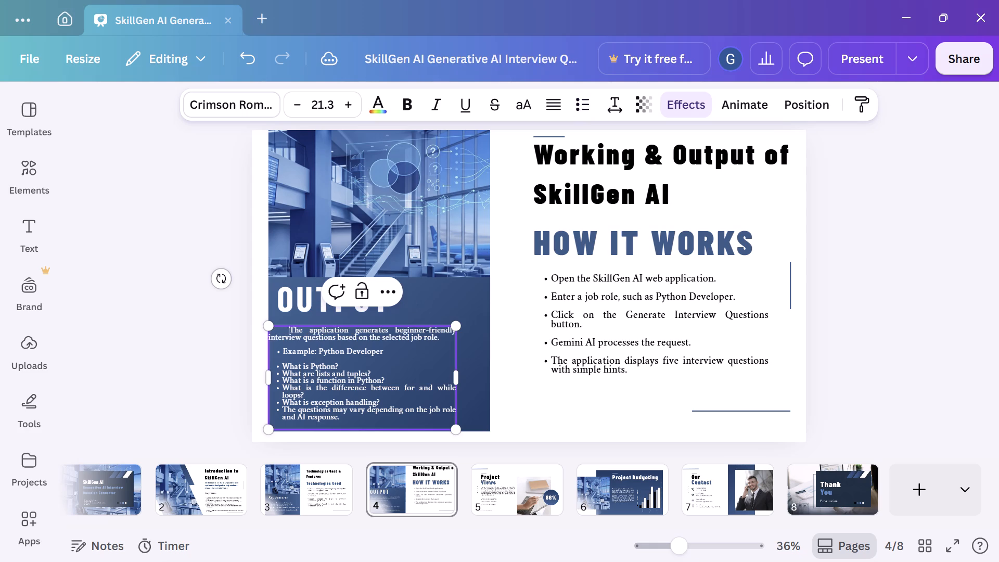
pyautogui.press('space')
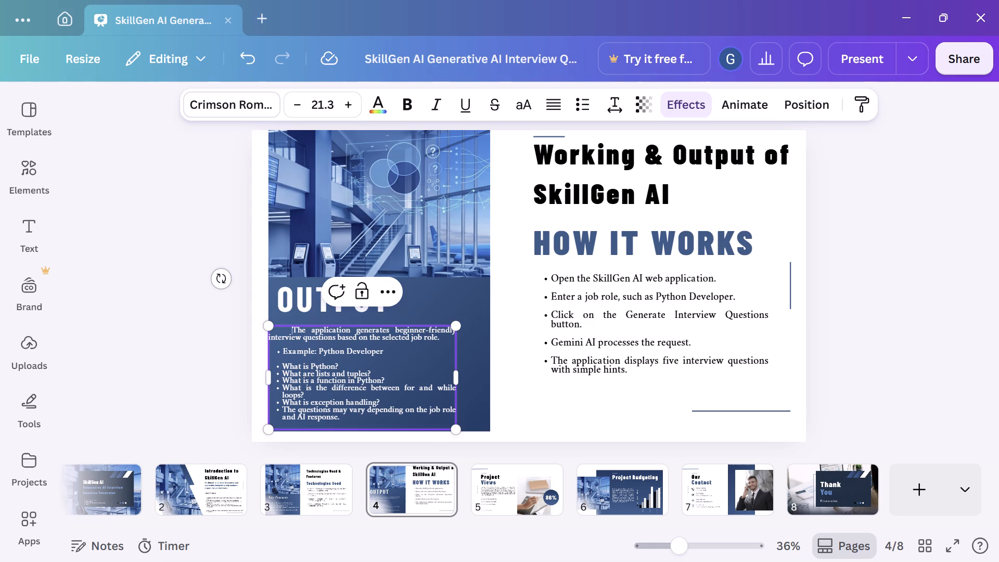
# Try to indent the second line of the first OUTPUT paragraph, starting with "interview questions", by adding spaces.
pyautogui.click(268, 336)
pyautogui.press('Left')
pyautogui.press('space')
pyautogui.press('space')
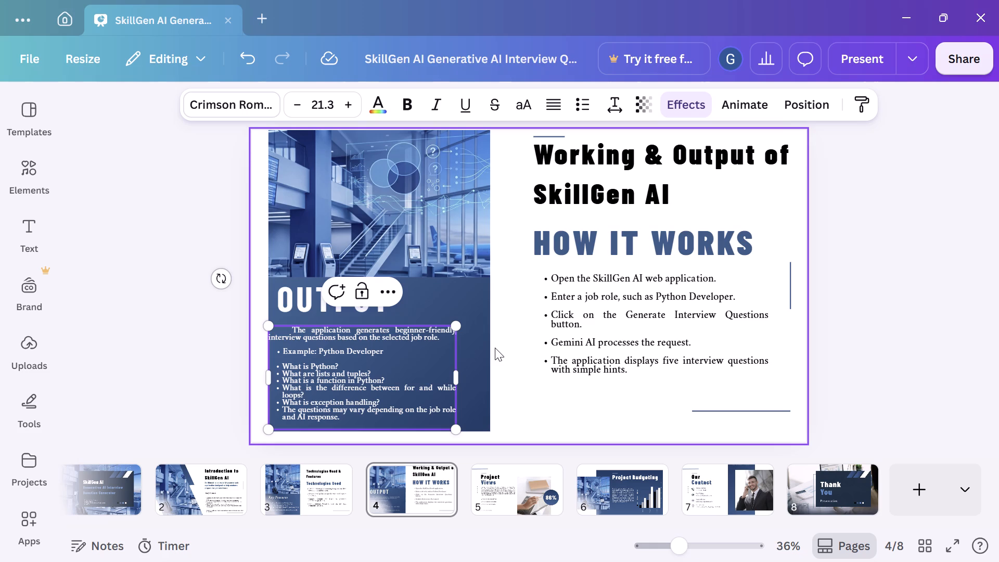
pyautogui.press('Down')
pyautogui.press('Left')
pyautogui.press('Left')
pyautogui.press('Left')
pyautogui.press('Left')
pyautogui.press('Left')
pyautogui.press('Left')
pyautogui.press('Left')
pyautogui.press('Left')
pyautogui.press('Left')
pyautogui.press('Left')
pyautogui.press('Left')
pyautogui.press('Left')
pyautogui.press('Left')
pyautogui.press('Left')
pyautogui.press('Left')
pyautogui.press('Left')
pyautogui.press('Left')
pyautogui.press('Left')
pyautogui.press('Left')
pyautogui.press('Left')
pyautogui.press('Left')
pyautogui.press('Left')
pyautogui.press('Left')
pyautogui.press('Left')
pyautogui.press('Left')
pyautogui.press('Left')
pyautogui.press('Left')
pyautogui.press('Left')
pyautogui.press('Left')
pyautogui.press('Left')
pyautogui.press('space')
pyautogui.press('space')
pyautogui.press('space')
pyautogui.press('space')
pyautogui.press('space')
pyautogui.press('space')
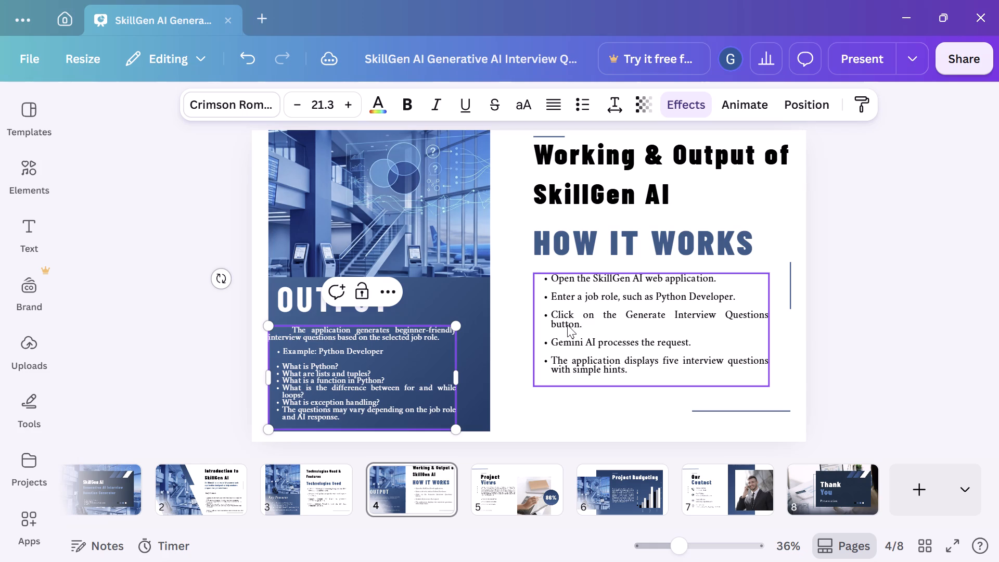
# Insert nine spaces after the "in" of "interview" in the first OUTPUT paragraph.
pyautogui.click(567, 325)
pyautogui.click(315, 343)
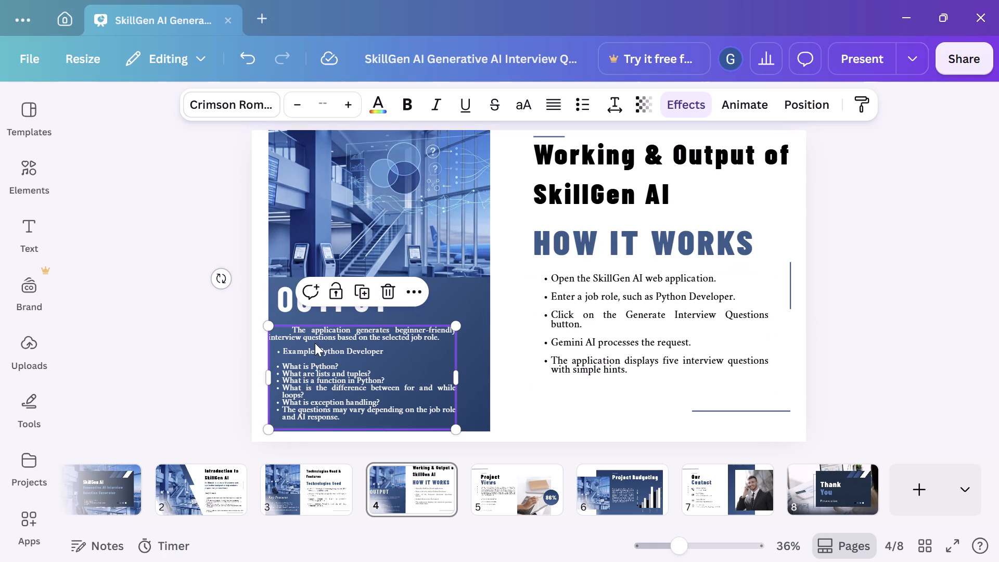
pyautogui.click(285, 328)
pyautogui.click(273, 339)
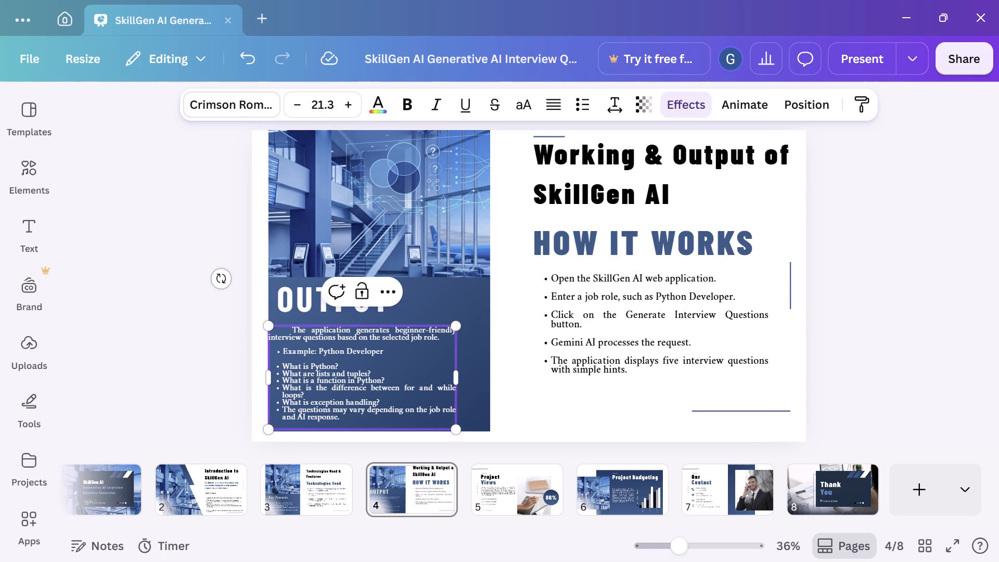
pyautogui.press('space')
pyautogui.press('space')
pyautogui.press('space')
pyautogui.press('space')
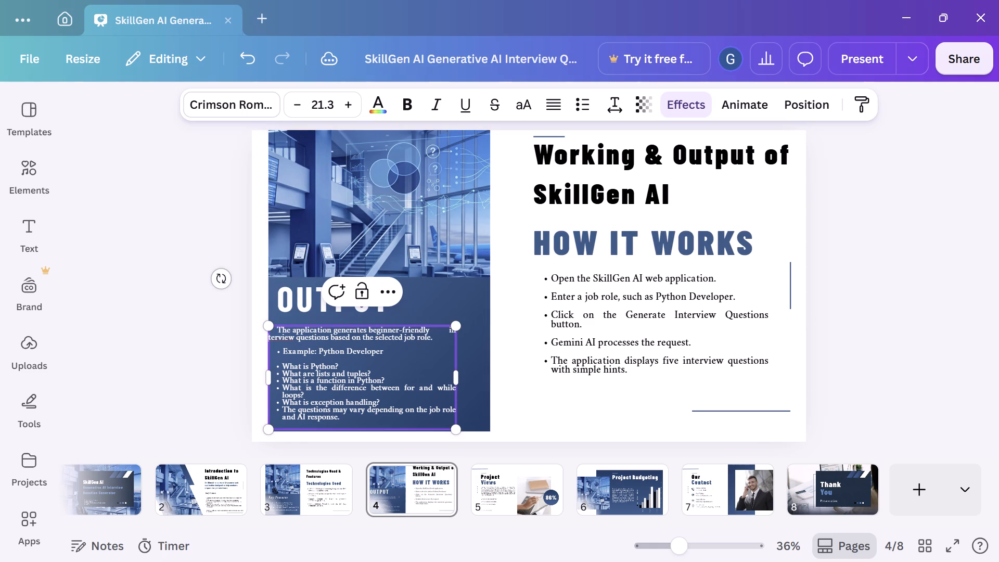
pyautogui.press('space')
pyautogui.press('space')
pyautogui.press('space')
pyautogui.press('space')
pyautogui.press('space')
# Enlarge the OUTPUT text box proportionally towards the blue panel's right edge, scaling the "Example: Python Developer" line to size 24.5.
pyautogui.moveTo(412, 357); pyautogui.dragTo(481, 349)
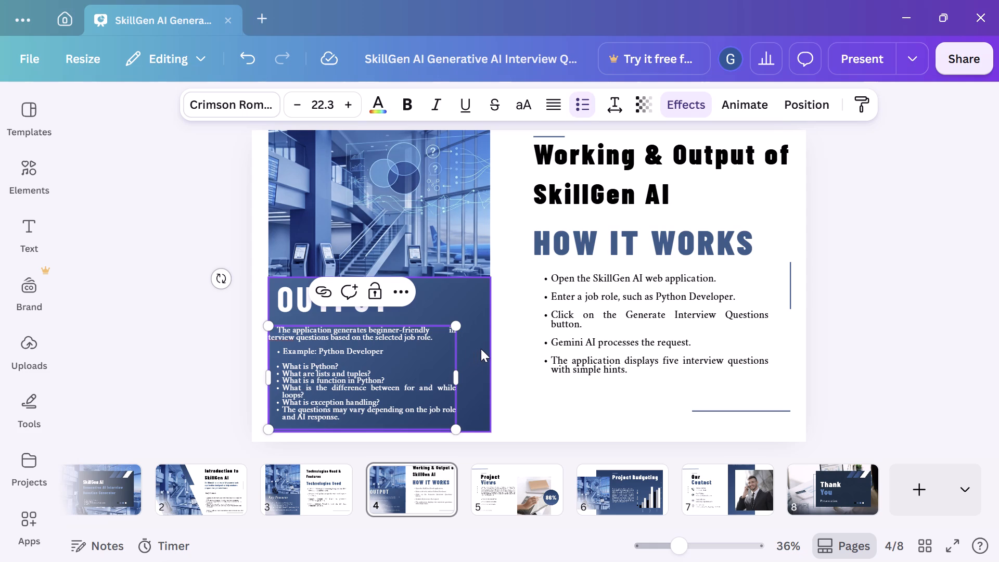
pyautogui.moveTo(460, 325); pyautogui.dragTo(465, 324)
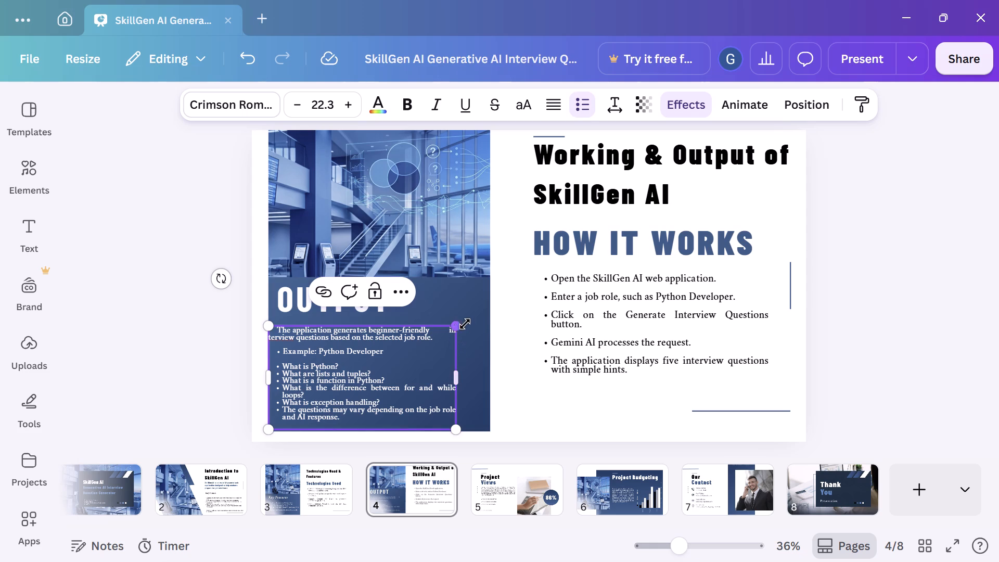
pyautogui.moveTo(465, 324); pyautogui.dragTo(481, 317)
# Delete three spaces from the gap between "in" and "terview" in the first OUTPUT paragraph.
pyautogui.click(441, 325)
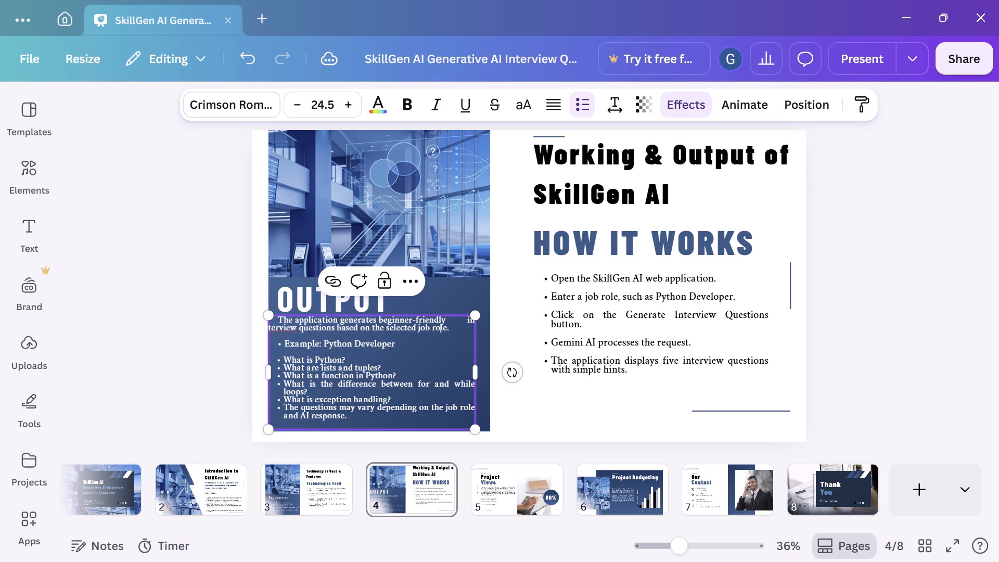
pyautogui.click(464, 320)
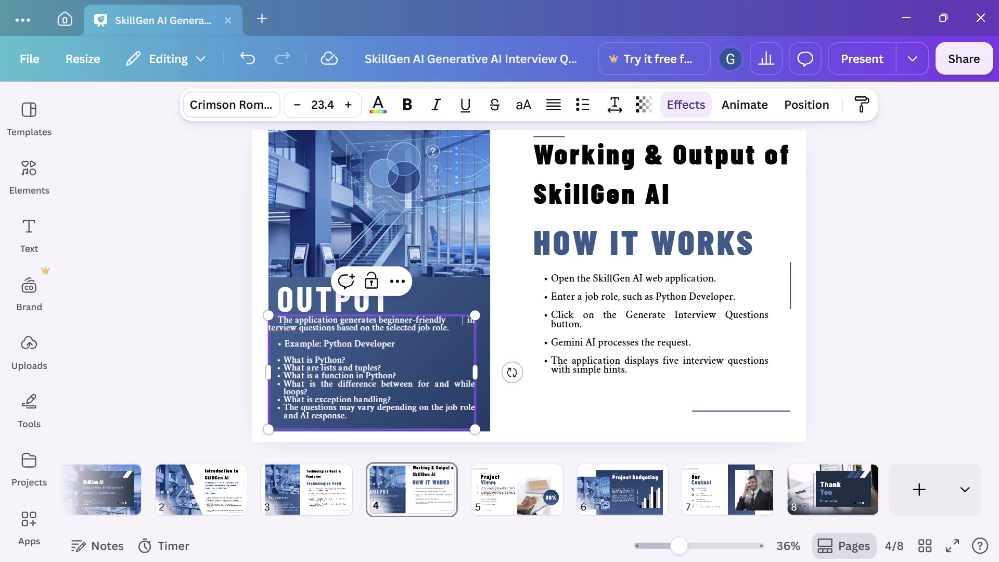
pyautogui.press('BackSpace')
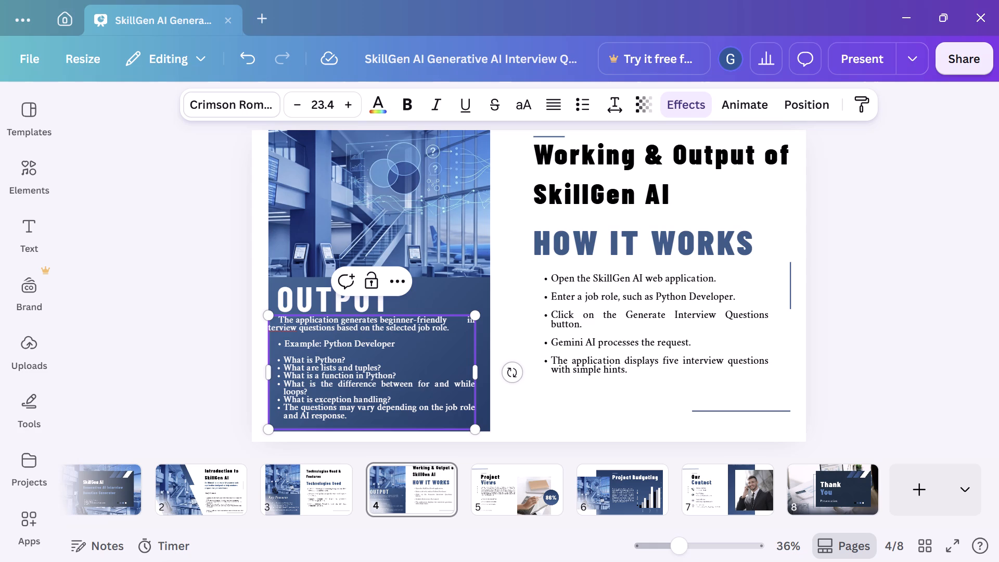
pyautogui.press('BackSpace')
pyautogui.press('BackSpace')
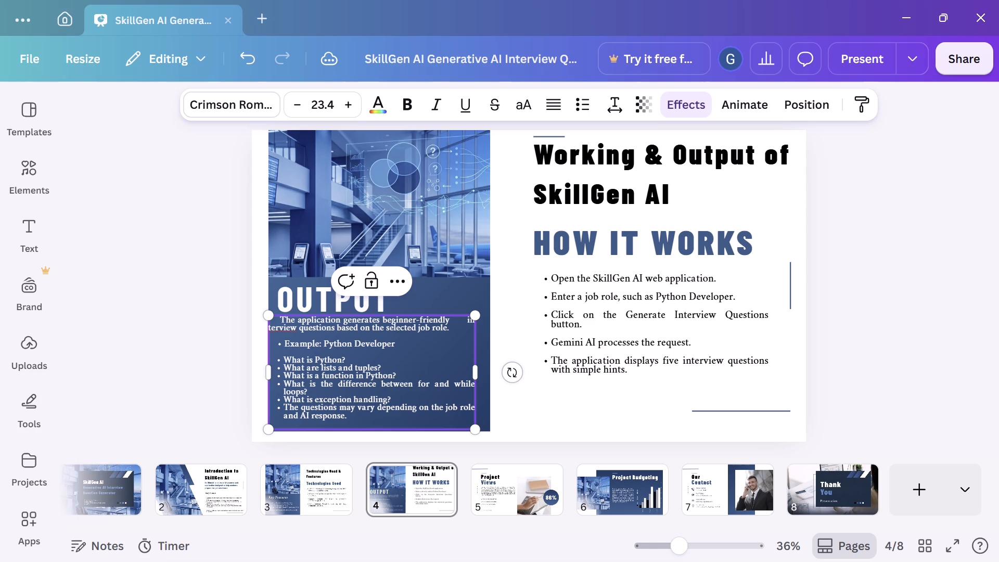
# Replace the space between "terview" and "questions" in the first OUTPUT paragraph with ten spaces.
pyautogui.click(299, 329)
pyautogui.press('BackSpace')
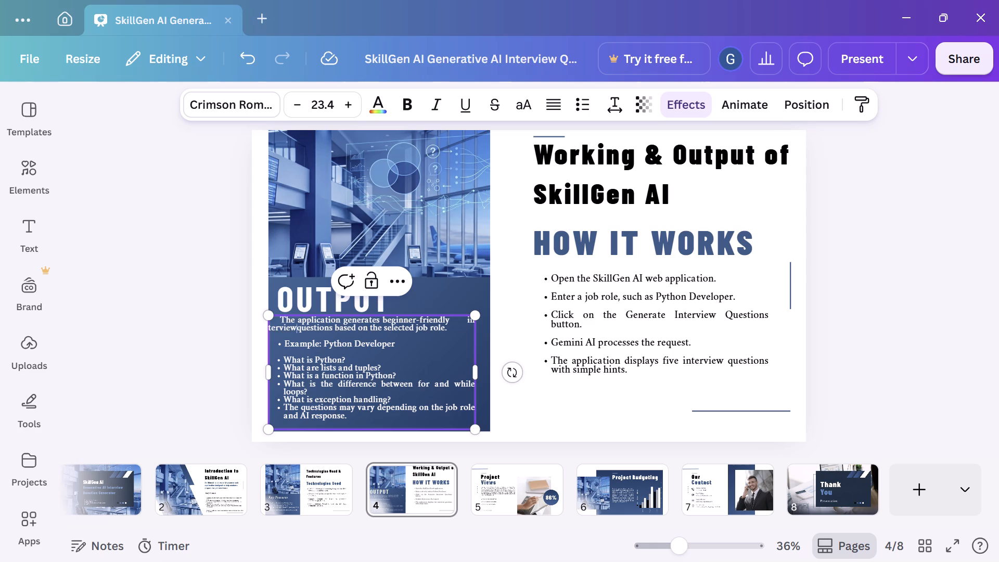
pyautogui.press('space')
pyautogui.press('space')
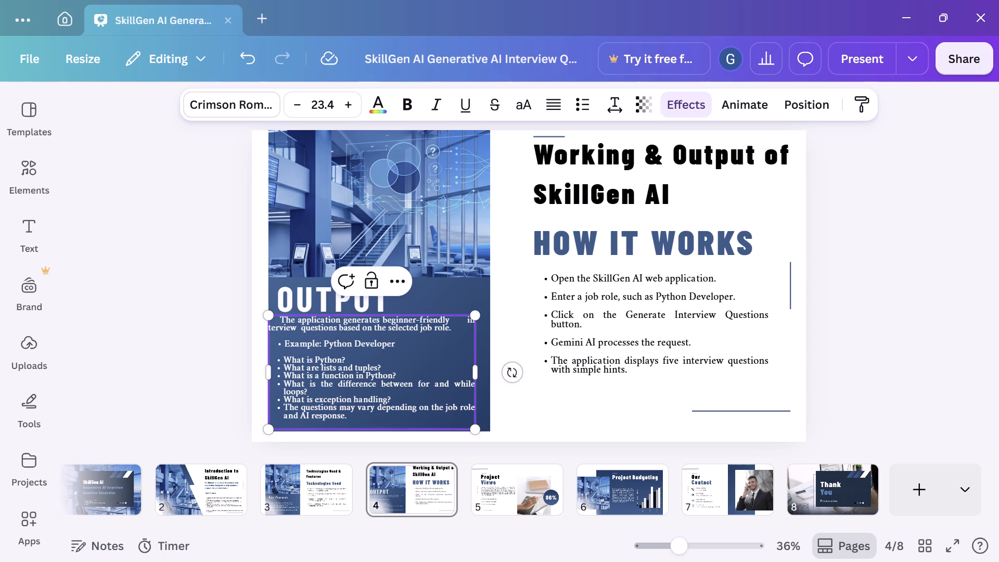
pyautogui.press('space')
pyautogui.press('space')
pyautogui.press('space')
pyautogui.press('space')
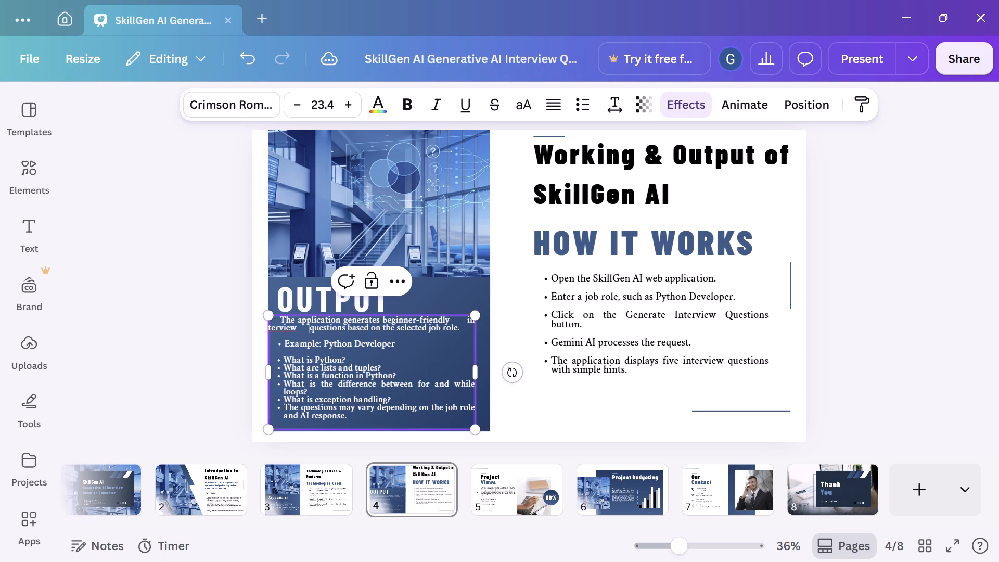
pyautogui.press('space')
pyautogui.press('space')
pyautogui.press('space')
pyautogui.press('space')
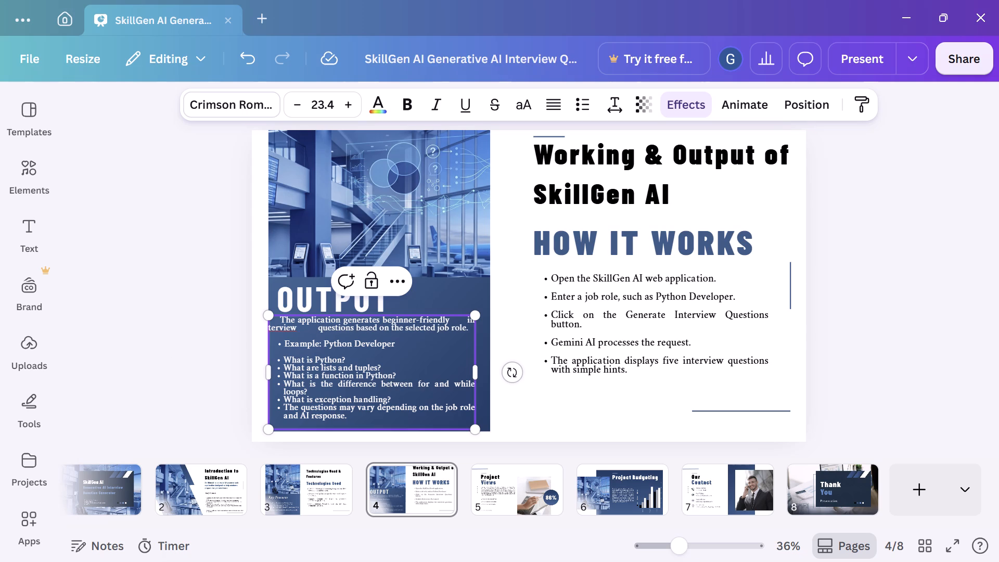
# Copy "erview" from the second line of the first OUTPUT paragraph into the gap before "questions".
pyautogui.moveTo(300, 326); pyautogui.dragTo(249, 324)
pyautogui.moveTo(249, 324); pyautogui.dragTo(248, 324)
pyautogui.hotkey('ctrl', 'c')
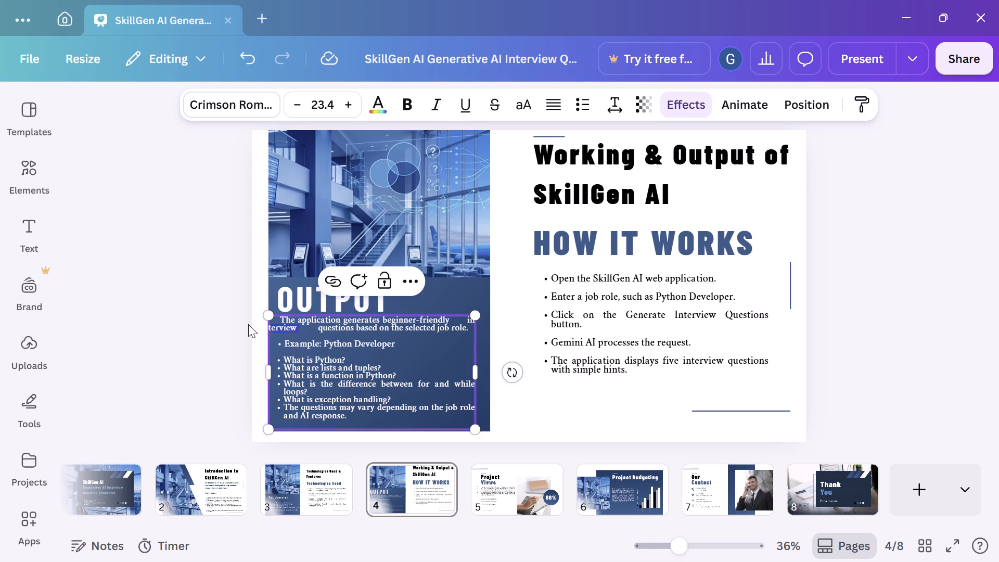
pyautogui.click(310, 326)
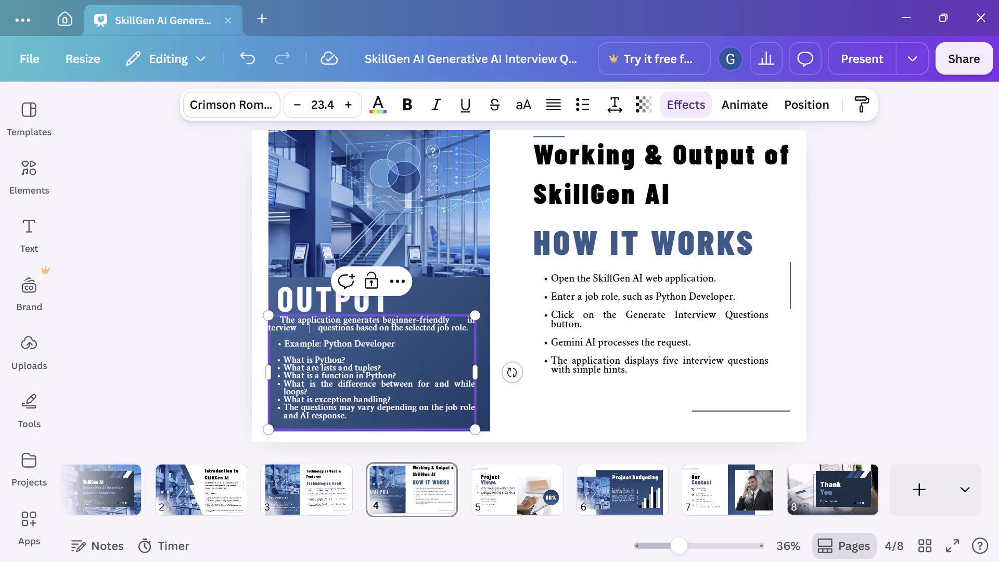
pyautogui.hotkey('ctrl', 'v')
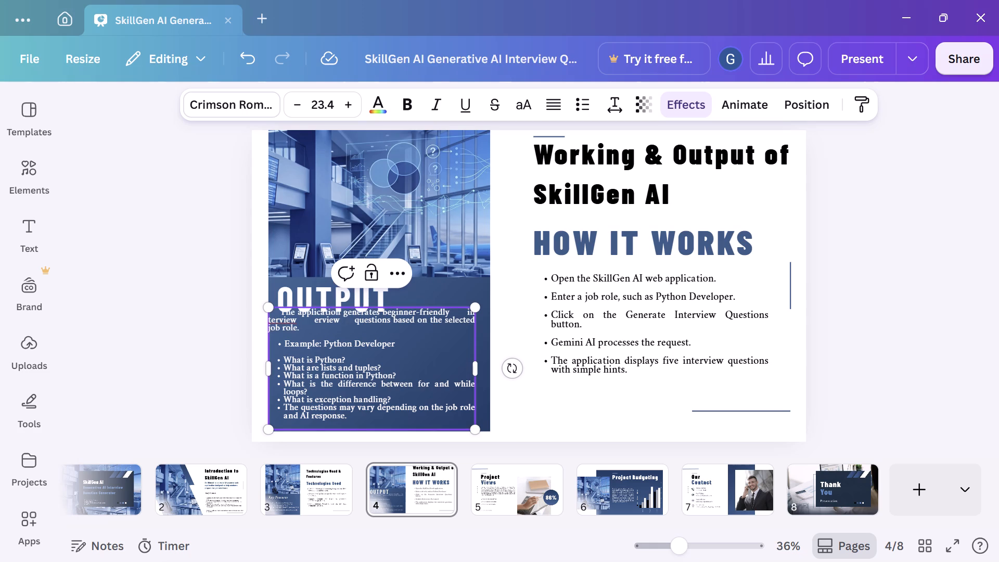
# Delete the original "terview" at the start of the second OUTPUT line, leaving the pasted "erview" preceded by spaces.
pyautogui.click(296, 317)
pyautogui.press('BackSpace')
pyautogui.press('BackSpace')
pyautogui.press('BackSpace')
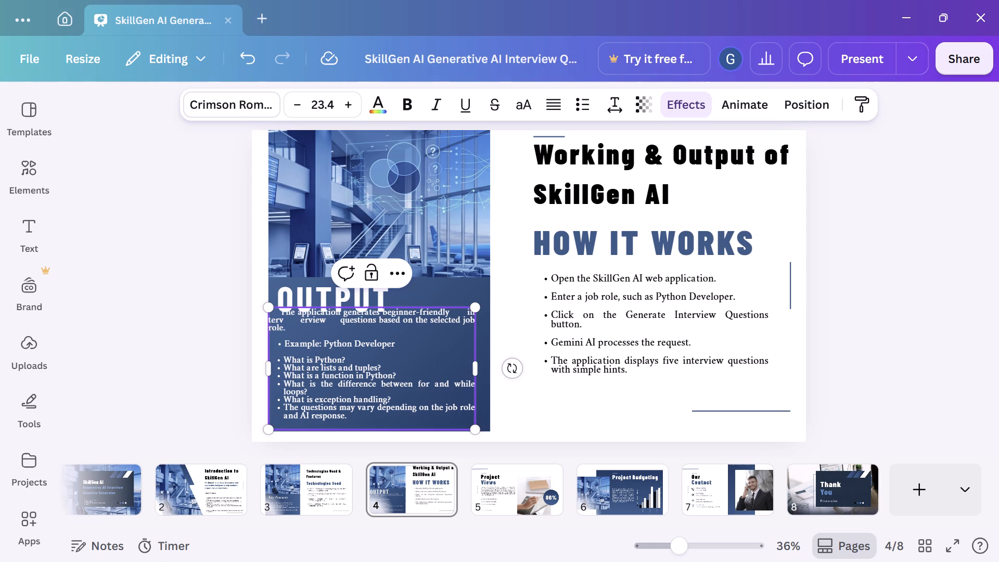
pyautogui.press('BackSpace')
pyautogui.press('BackSpace')
pyautogui.press('BackSpace')
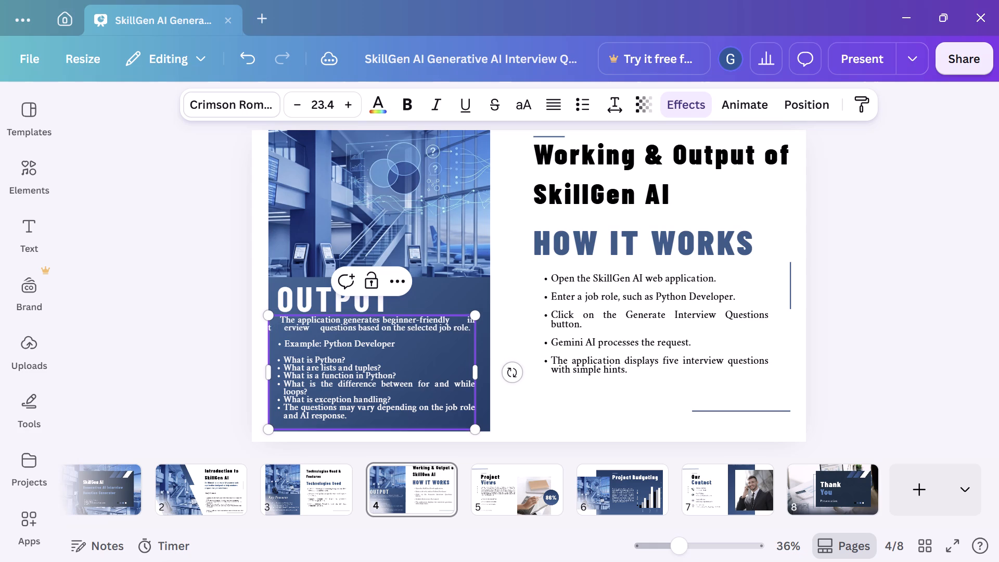
pyautogui.press('BackSpace')
pyautogui.press('space')
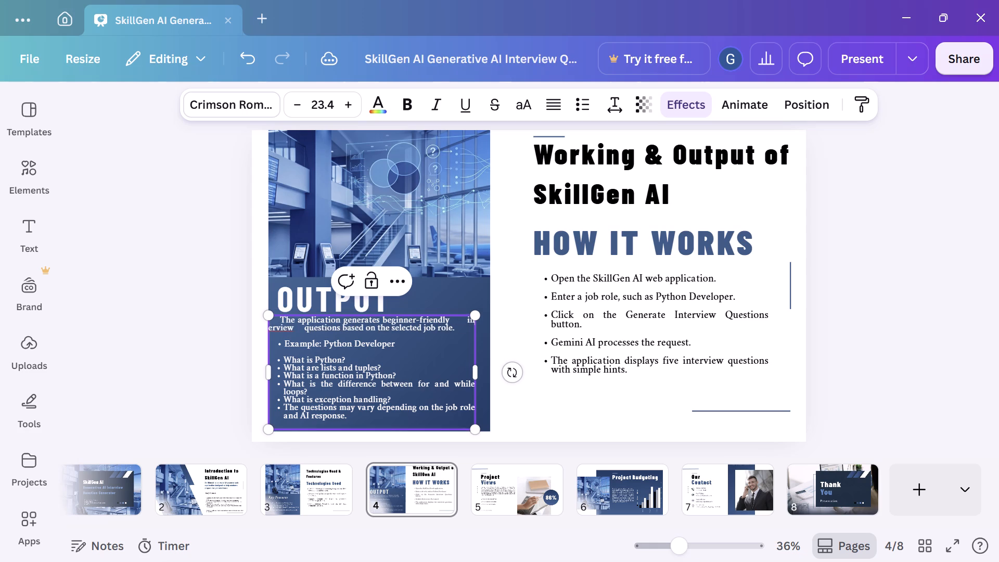
# Insert a line break after "beginner-friendly", before the detached "in", in the first OUTPUT paragraph.
pyautogui.click(463, 316)
pyautogui.press('Return')
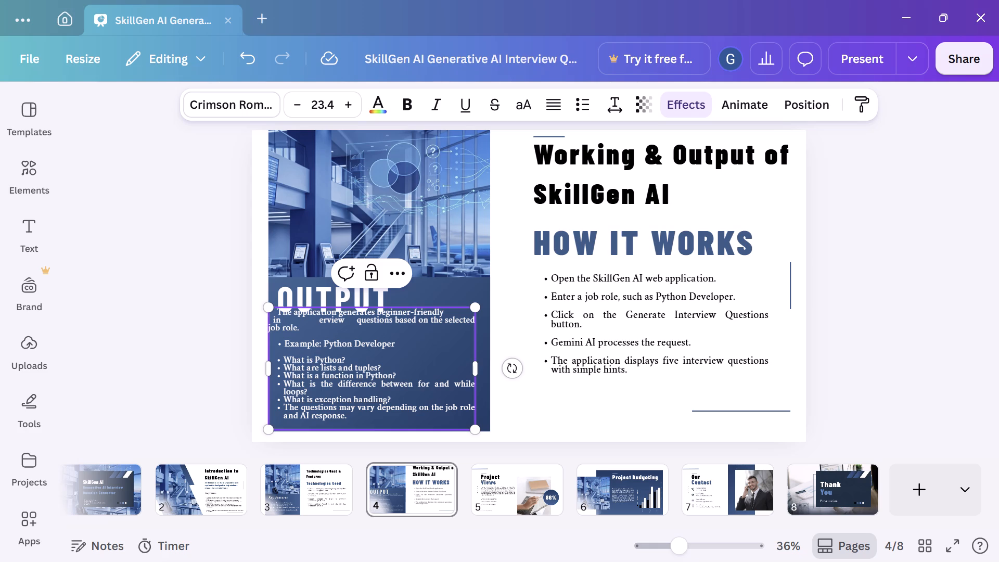
# Add "in" before "erview" on the second OUTPUT line and remove the gap between them, forming "inerview".
pyautogui.click(315, 321)
pyautogui.press('i')
pyautogui.press('n')
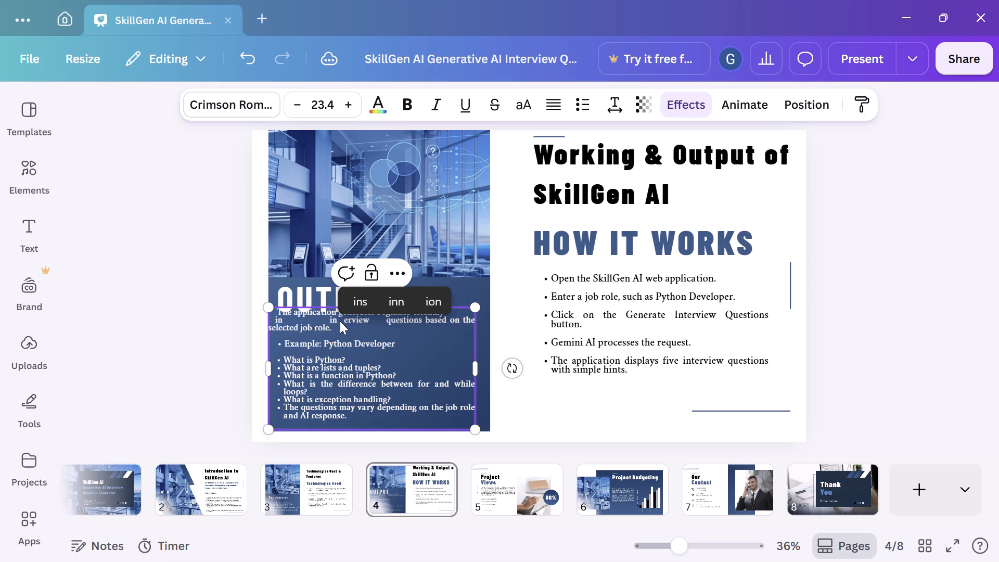
pyautogui.click(340, 321)
pyautogui.doubleClick(341, 320)
pyautogui.click(355, 325)
pyautogui.click(381, 326)
pyautogui.doubleClick(357, 340)
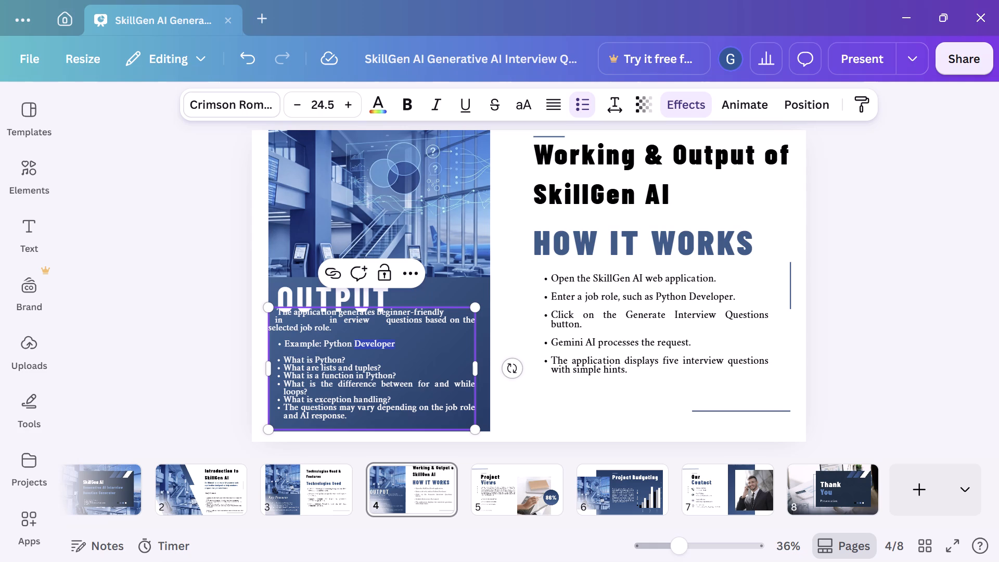
pyautogui.click(340, 321)
pyautogui.press('BackSpace')
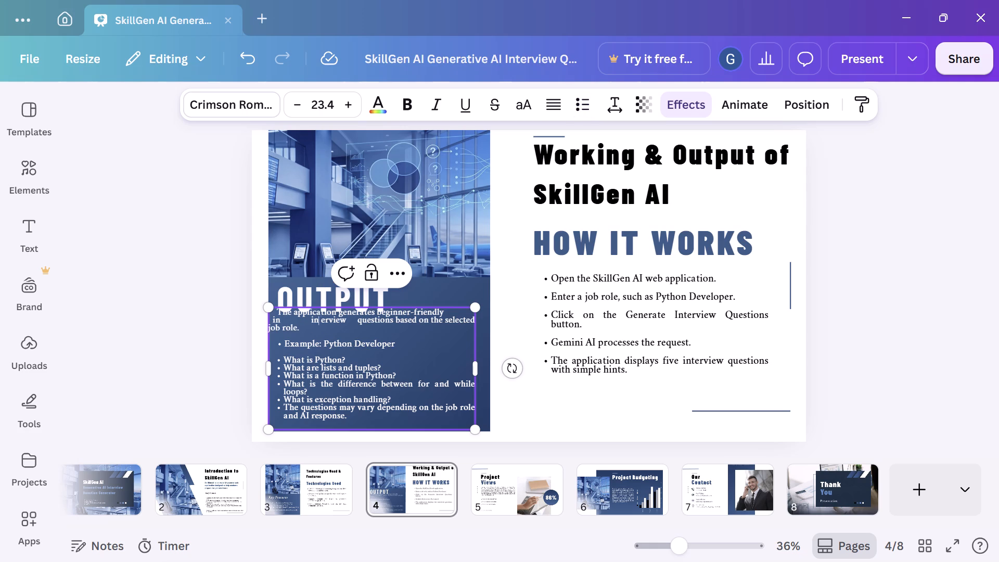
pyautogui.press('Right')
pyautogui.press('BackSpace')
# Delete the leftover "in" and one space at the start of the second OUTPUT line.
pyautogui.click(279, 320)
pyautogui.press('BackSpace')
pyautogui.press('BackSpace')
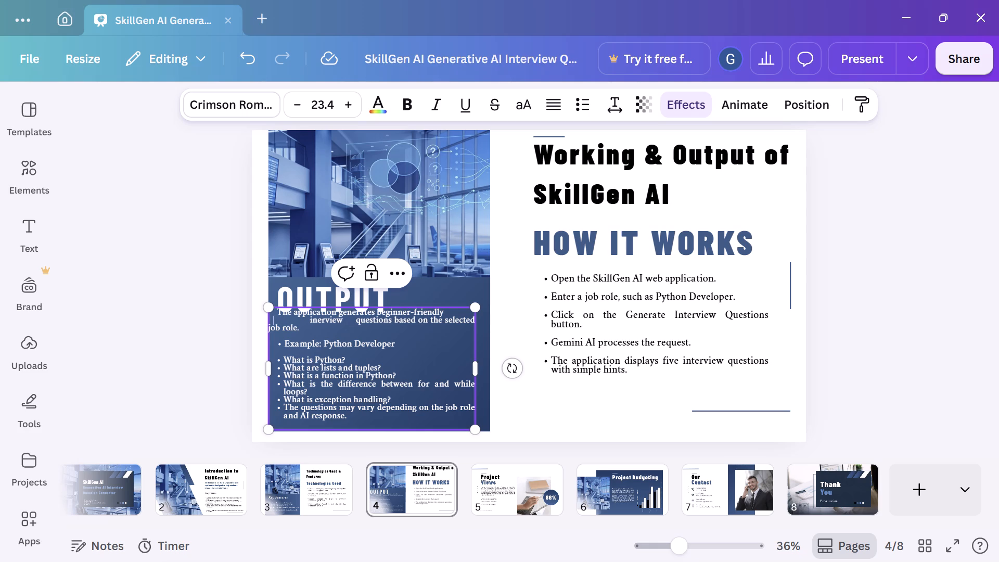
pyautogui.press('BackSpace')
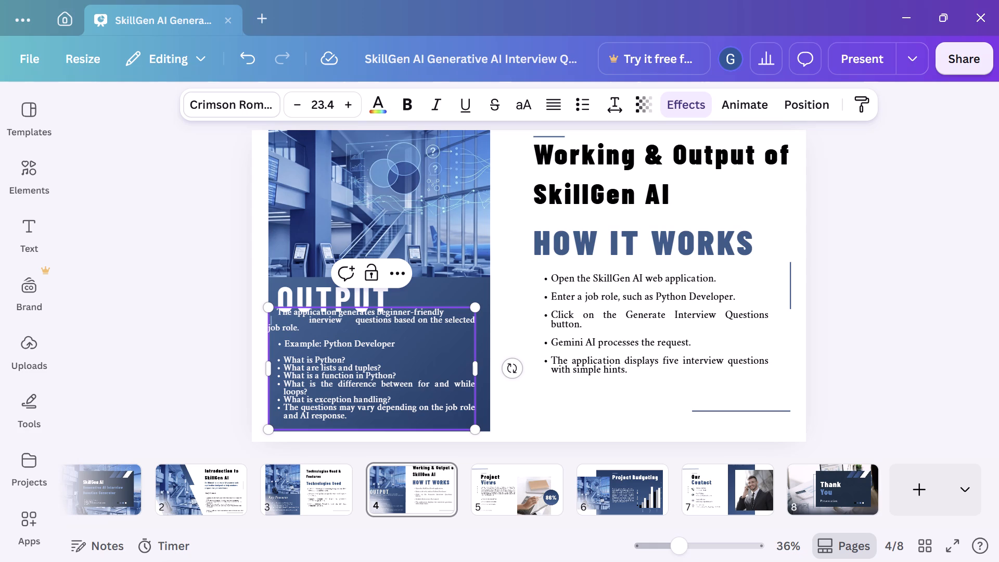
# Delete ten spaces before "inerview" so the second OUTPUT line roughly aligns with the start of the line above.
pyautogui.click(296, 320)
pyautogui.press('BackSpace')
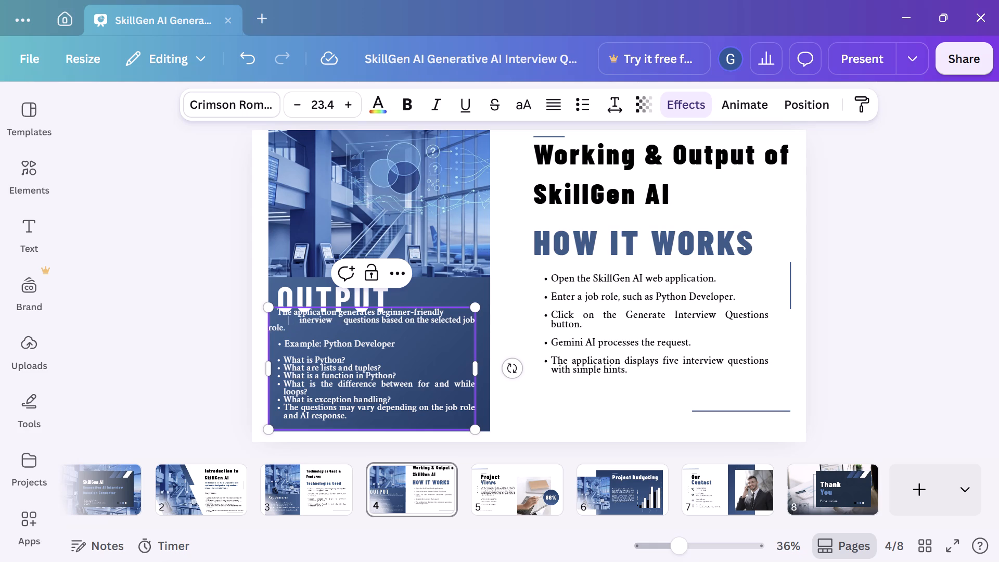
pyautogui.press('BackSpace')
pyautogui.press('BackSpace')
pyautogui.press('BackSpace')
pyautogui.press('BackSpace')
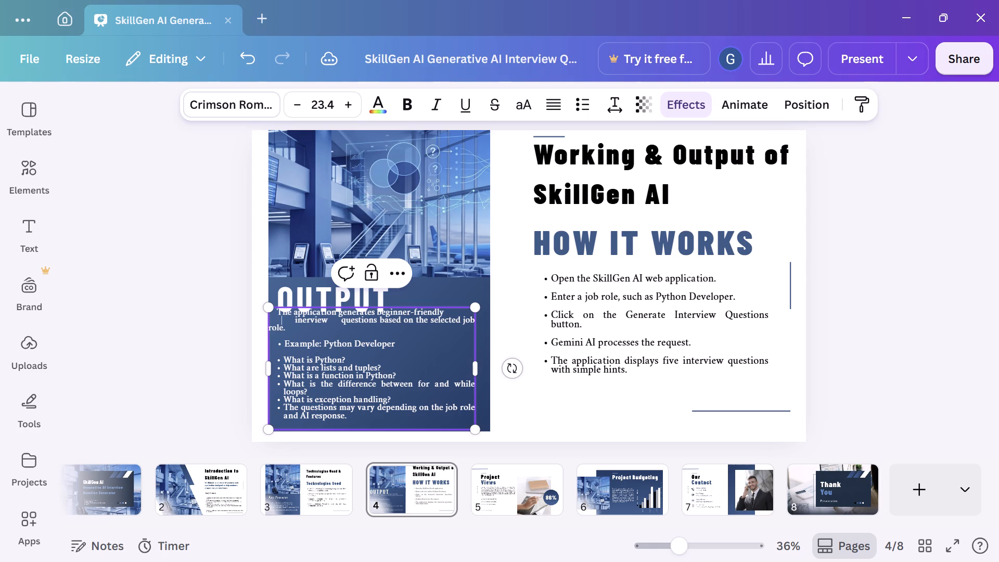
pyautogui.press('BackSpace')
pyautogui.press('BackSpace')
pyautogui.press('BackSpace')
pyautogui.press('BackSpace')
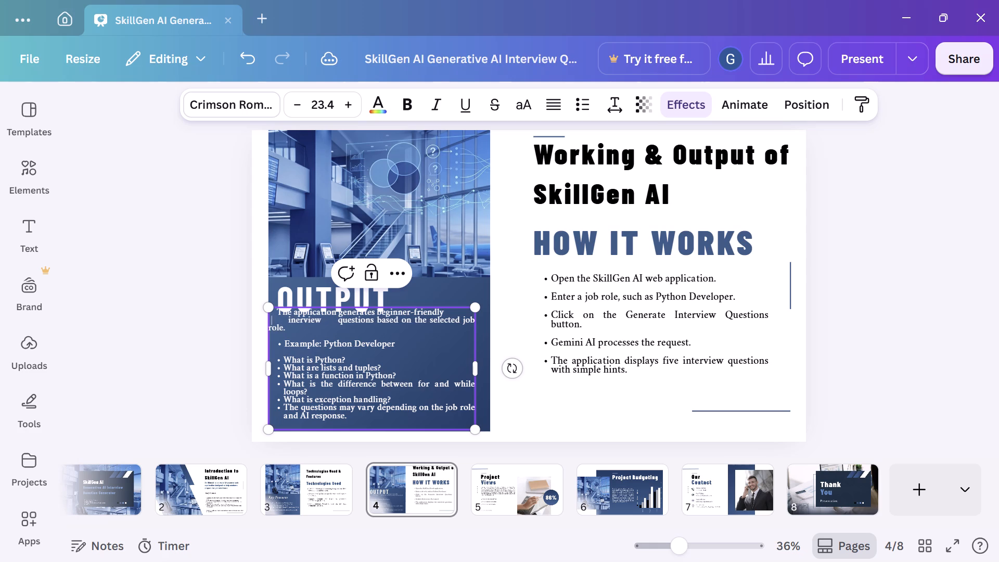
pyautogui.press('BackSpace')
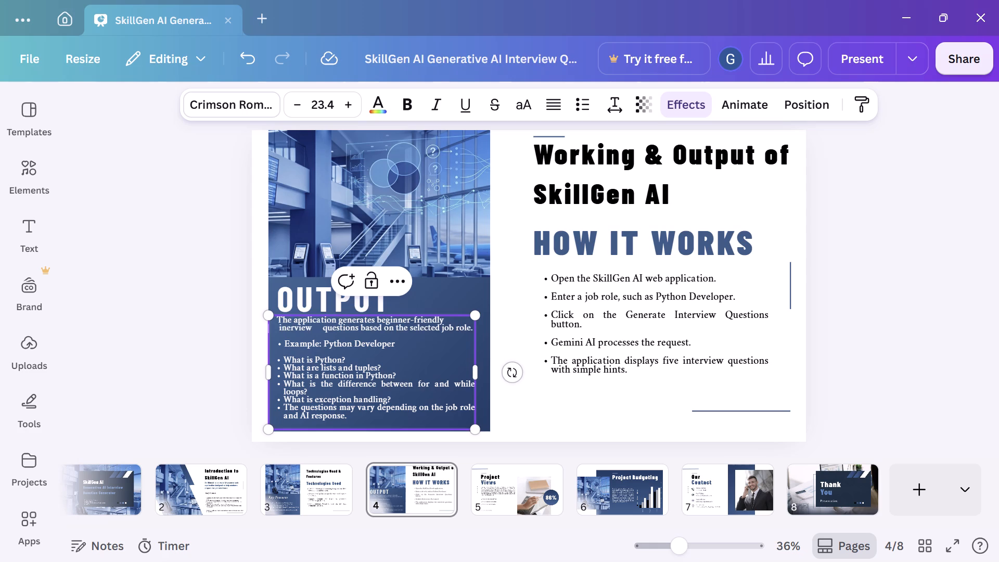
# Reduce the gap between "inerview" and "questions" in the first OUTPUT paragraph to a single space.
pyautogui.click(321, 329)
pyautogui.press('BackSpace')
pyautogui.press('BackSpace')
pyautogui.press('BackSpace')
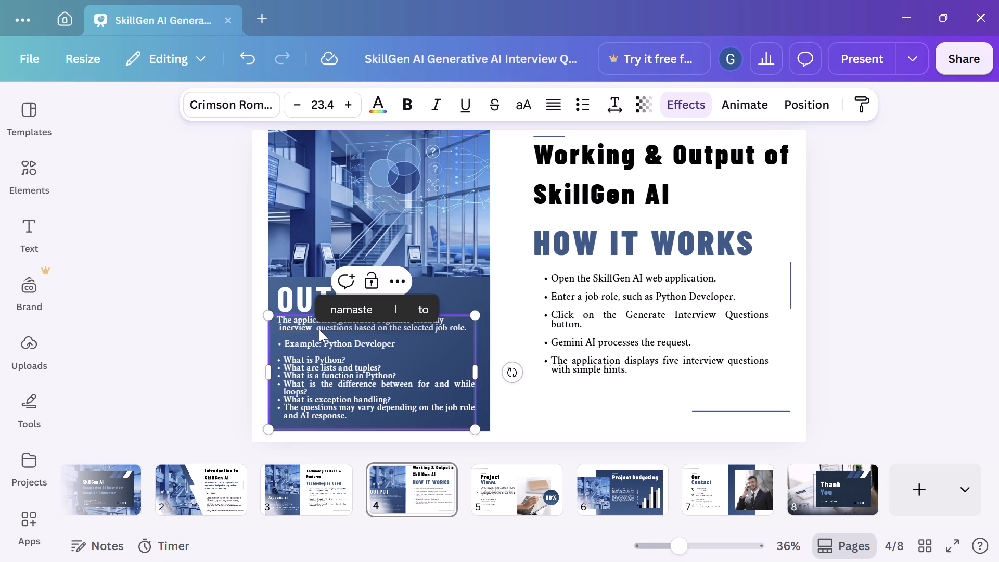
pyautogui.click(315, 329)
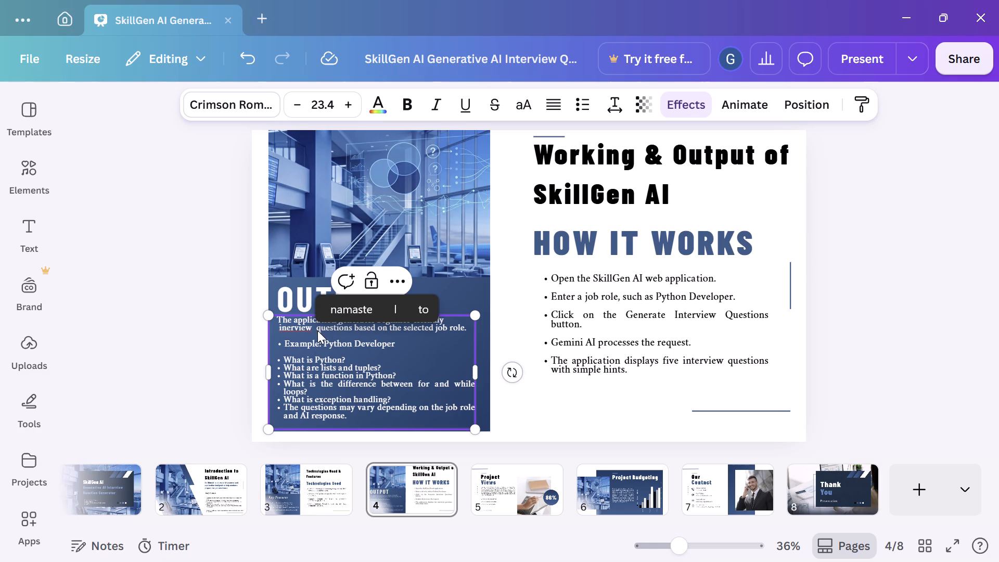
pyautogui.click(317, 326)
pyautogui.press('BackSpace')
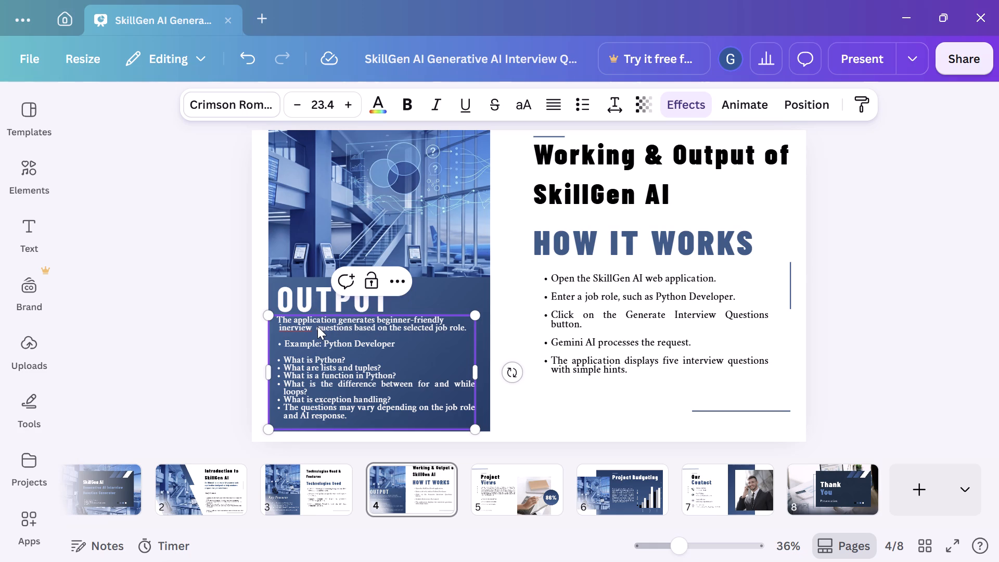
pyautogui.press('Right')
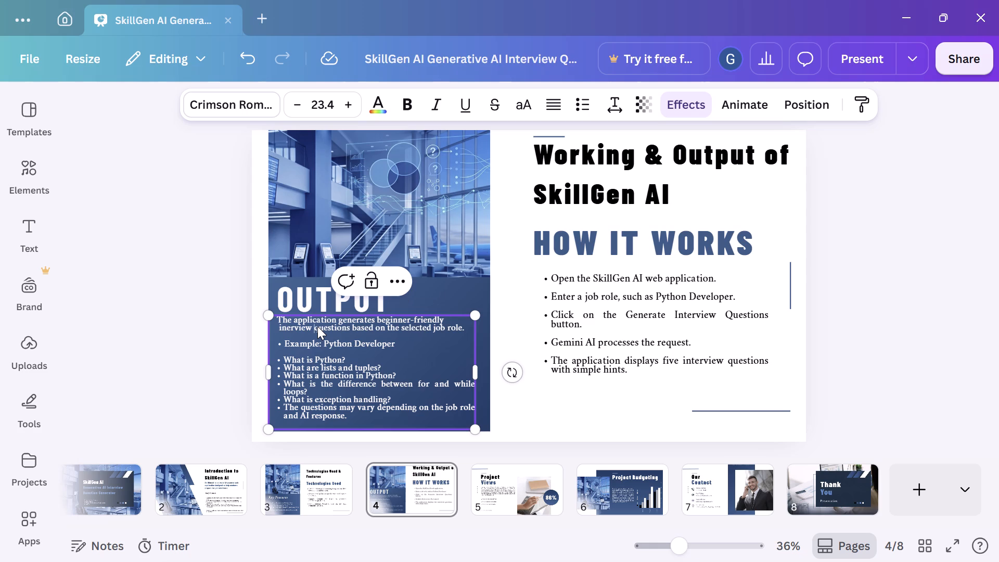
pyautogui.press('BackSpace')
pyautogui.press('space')
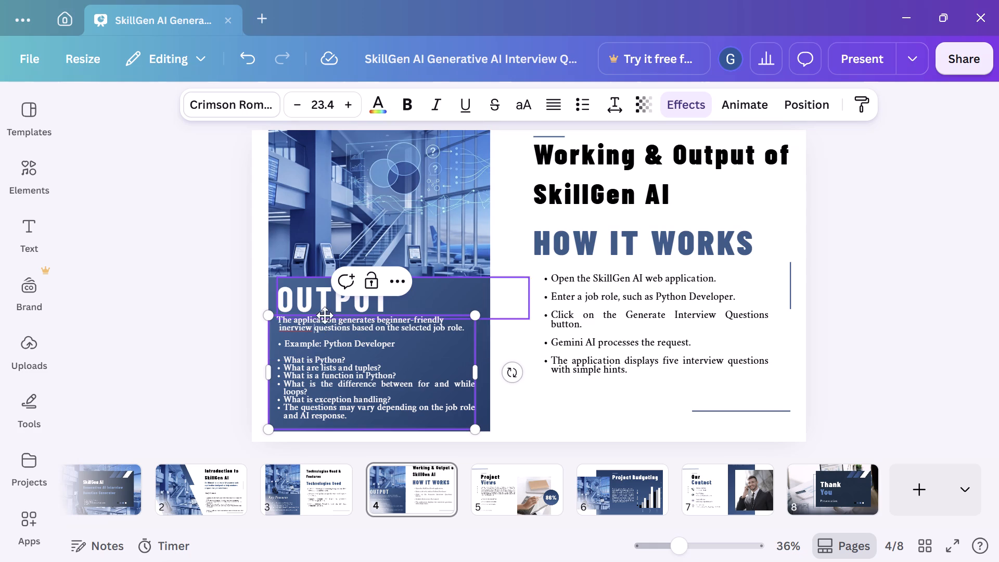
pyautogui.click(380, 368)
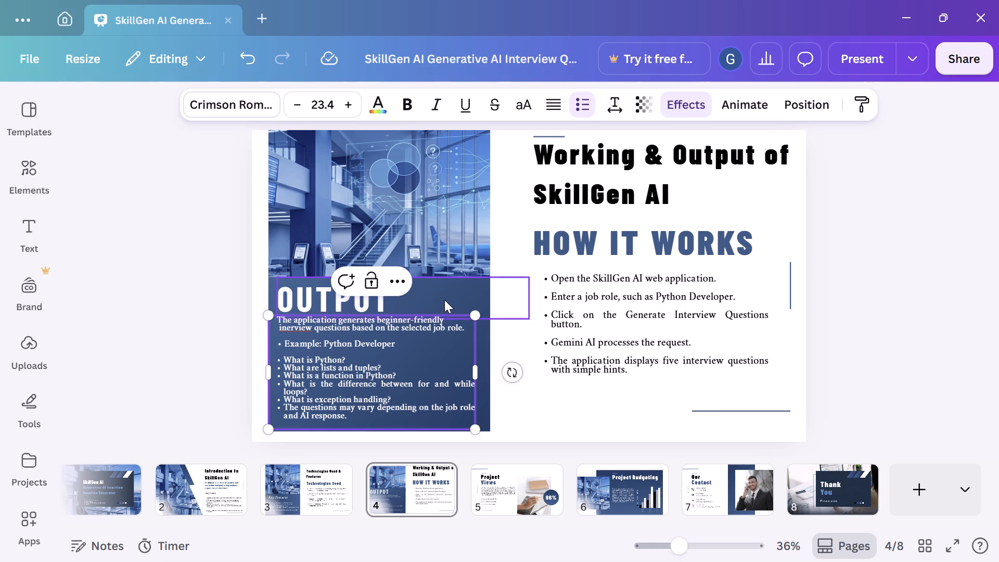
pyautogui.click(445, 299)
pyautogui.click(475, 223)
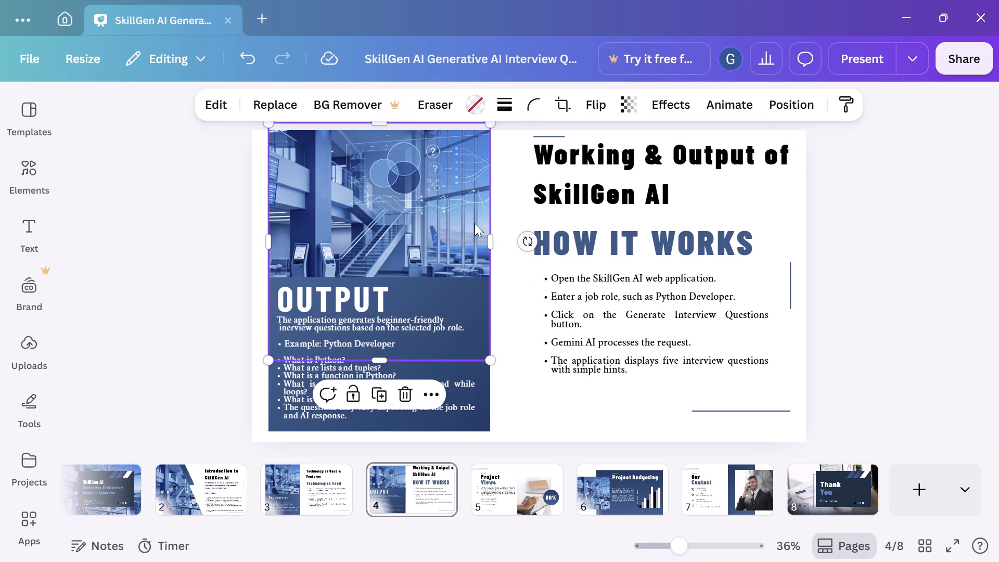
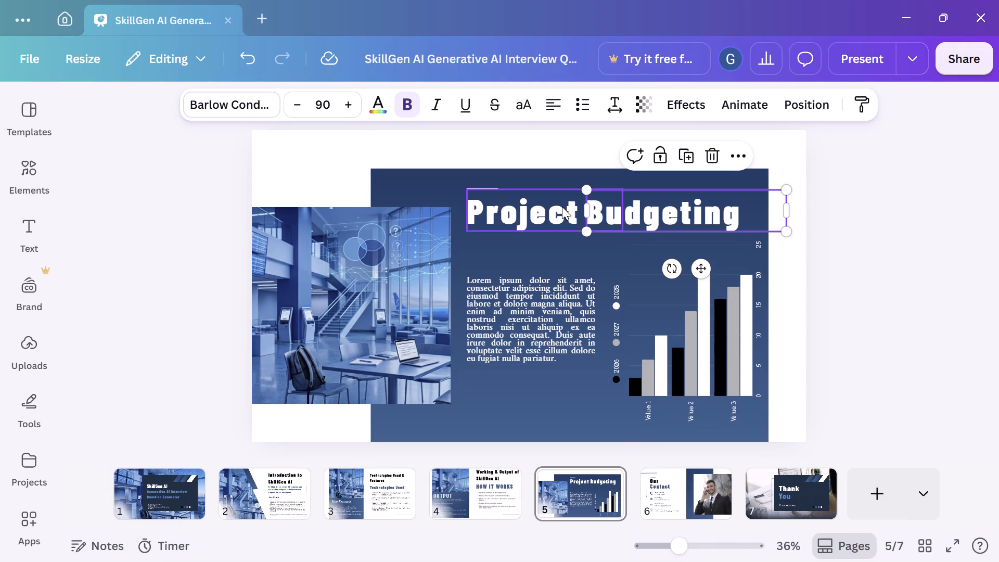
pyautogui.click(562, 207)
pyautogui.doubleClick(562, 207)
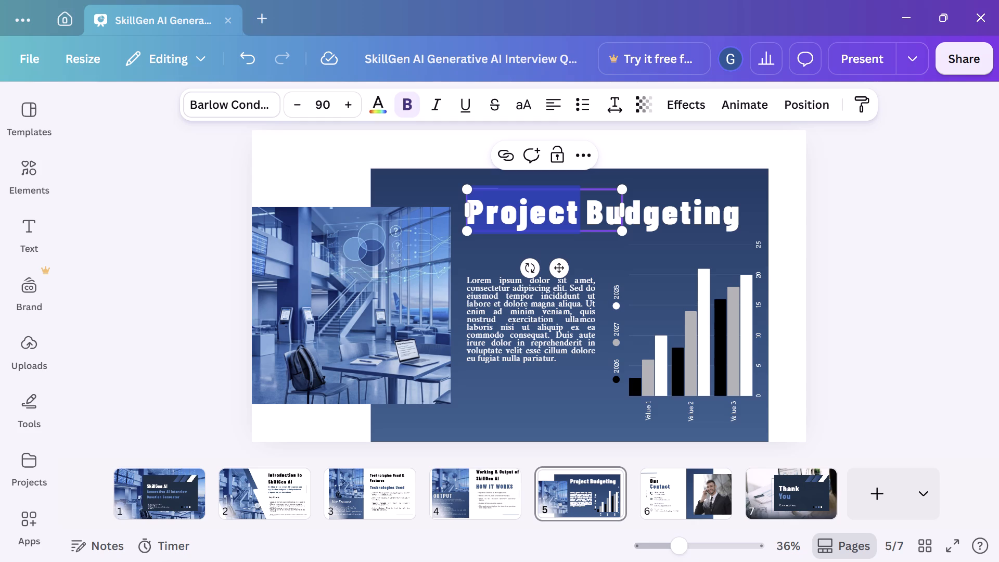
pyautogui.hotkey('ctrl', 'v')
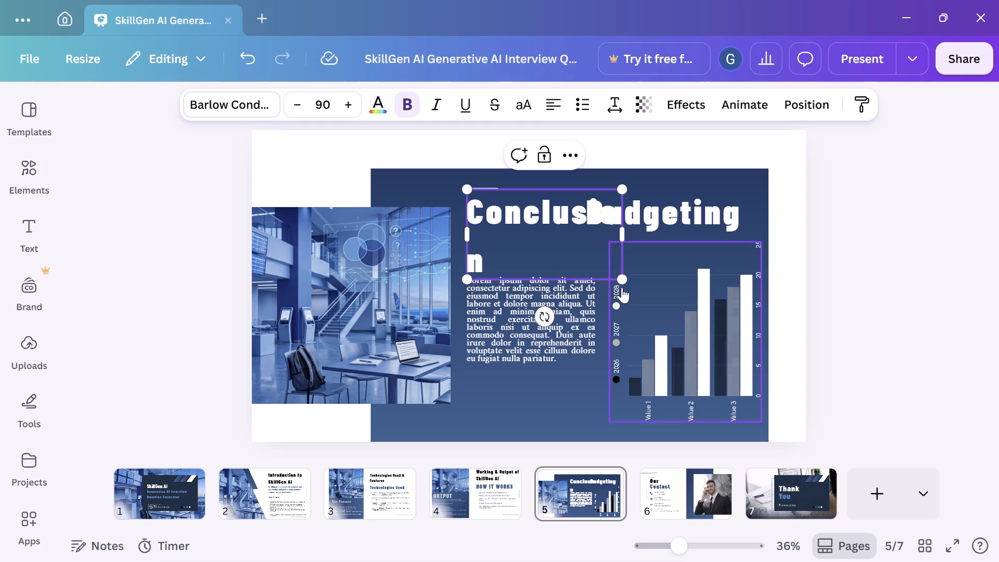
# Enlarge the "Conclusion" heading to font size 116 and widen its text box so the word fits on one line.
pyautogui.moveTo(622, 280); pyautogui.dragTo(686, 268)
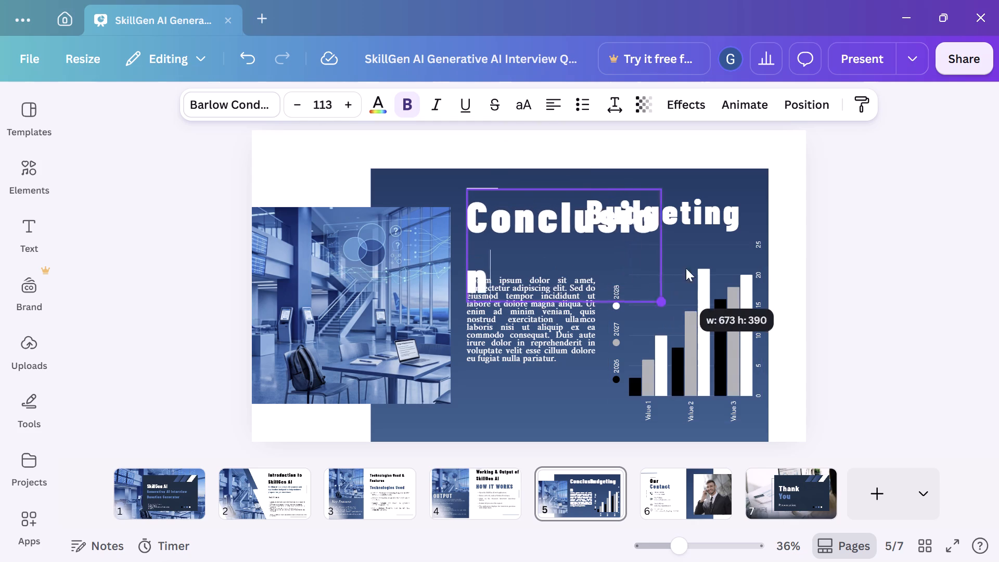
pyautogui.moveTo(686, 268); pyautogui.dragTo(705, 251)
pyautogui.click(578, 260)
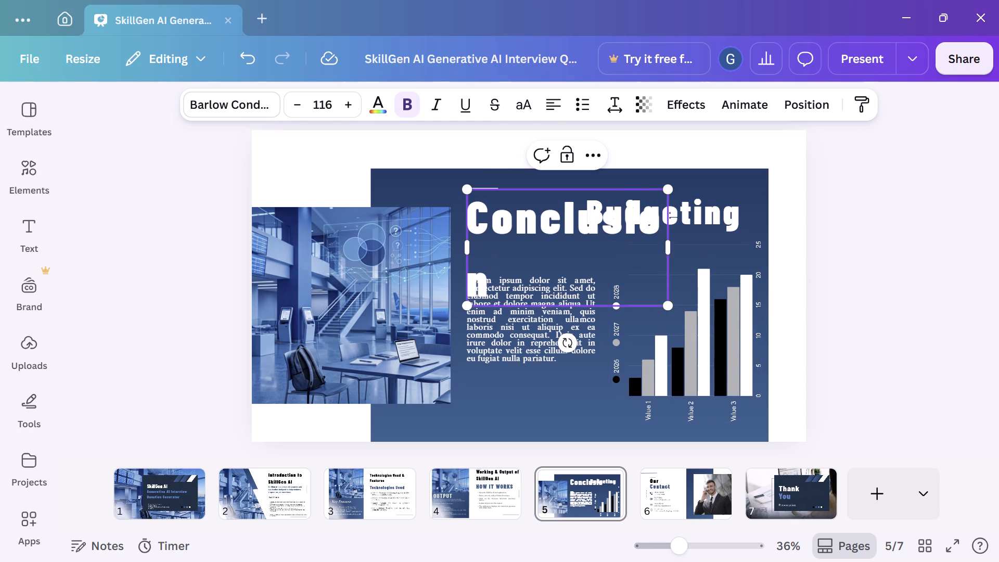
pyautogui.moveTo(552, 233); pyautogui.dragTo(489, 197)
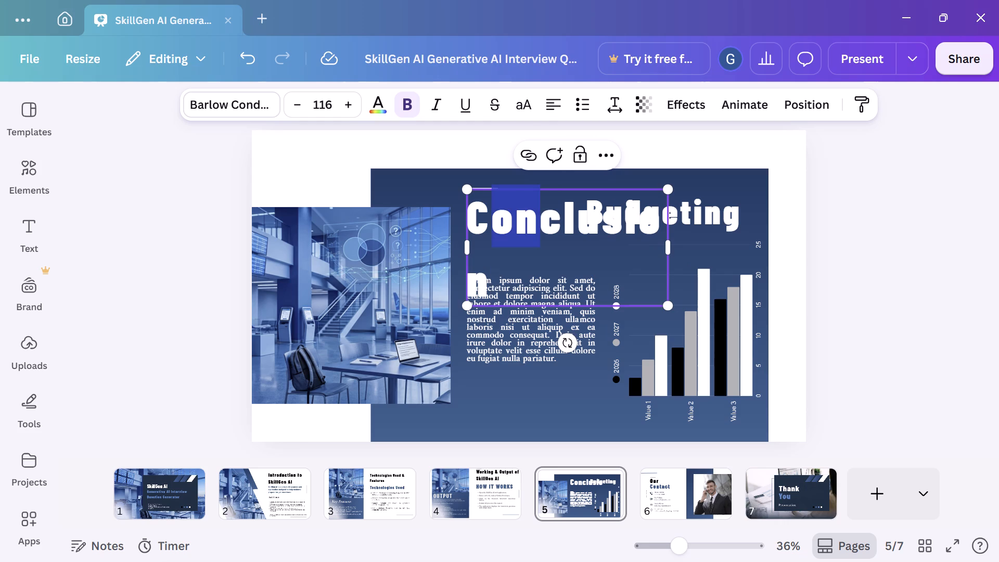
pyautogui.tripleClick(489, 280)
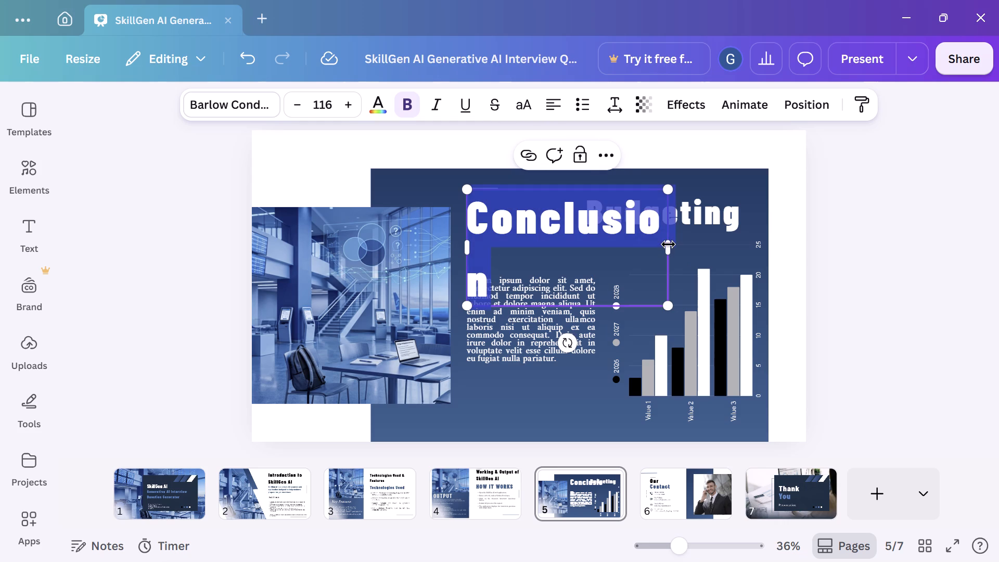
pyautogui.moveTo(669, 244); pyautogui.dragTo(707, 244)
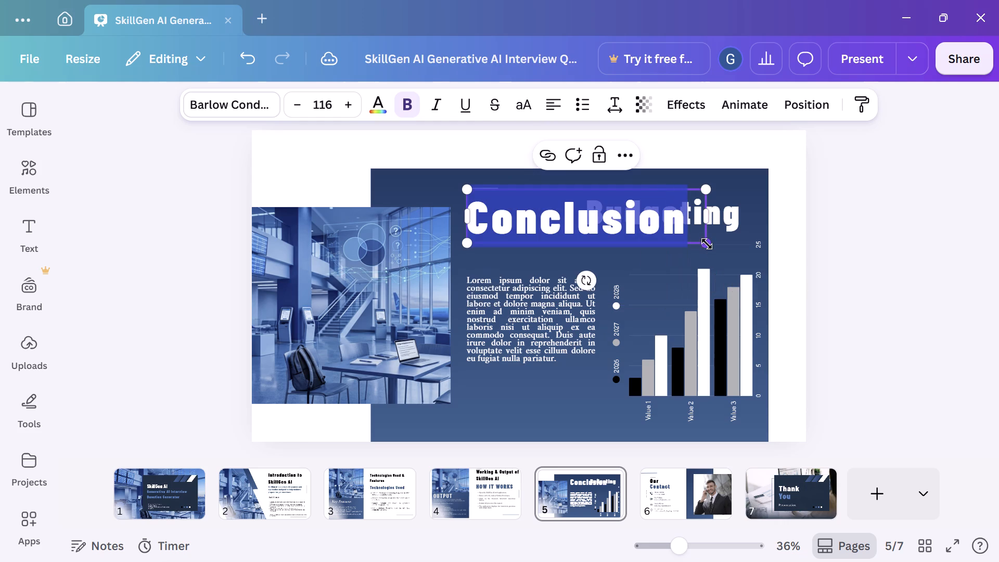
pyautogui.click(819, 225)
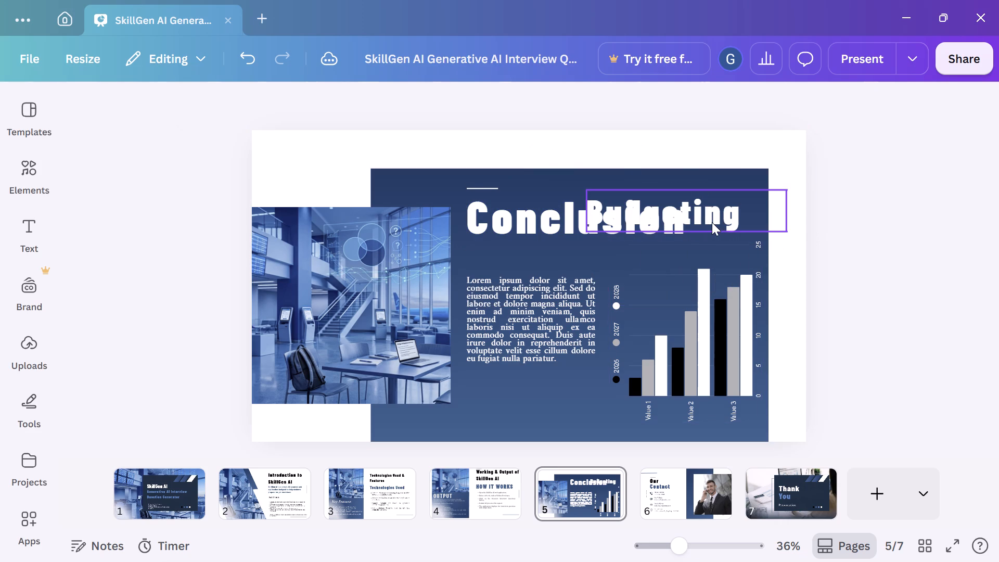
# Move the "Budgeting" text down over the chart, clear of the heading, and shift "Conclusion" up slightly, keeping its left alignment.
pyautogui.click(712, 222)
pyautogui.moveTo(712, 222); pyautogui.dragTo(736, 292)
pyautogui.click(597, 234)
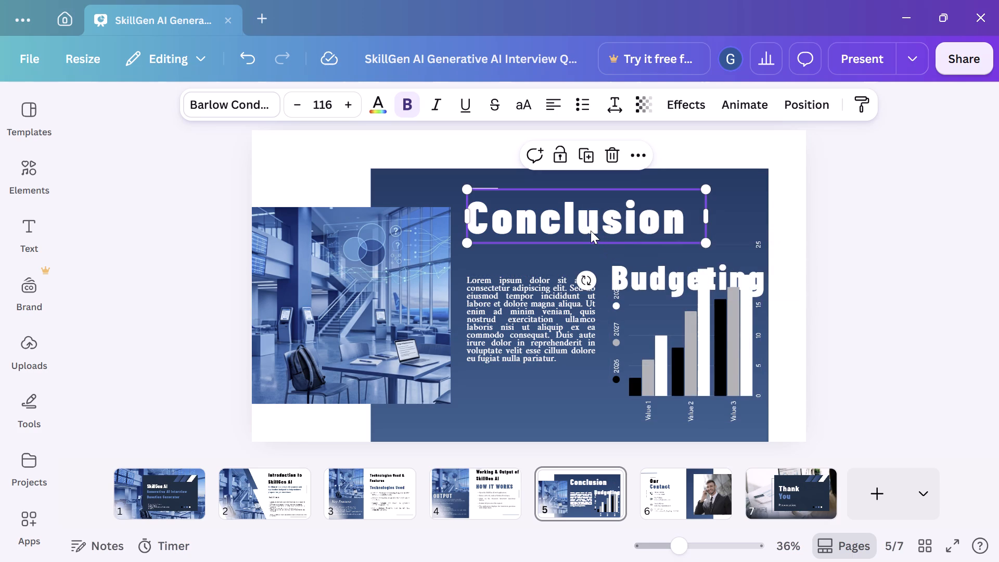
pyautogui.moveTo(589, 233); pyautogui.dragTo(588, 220)
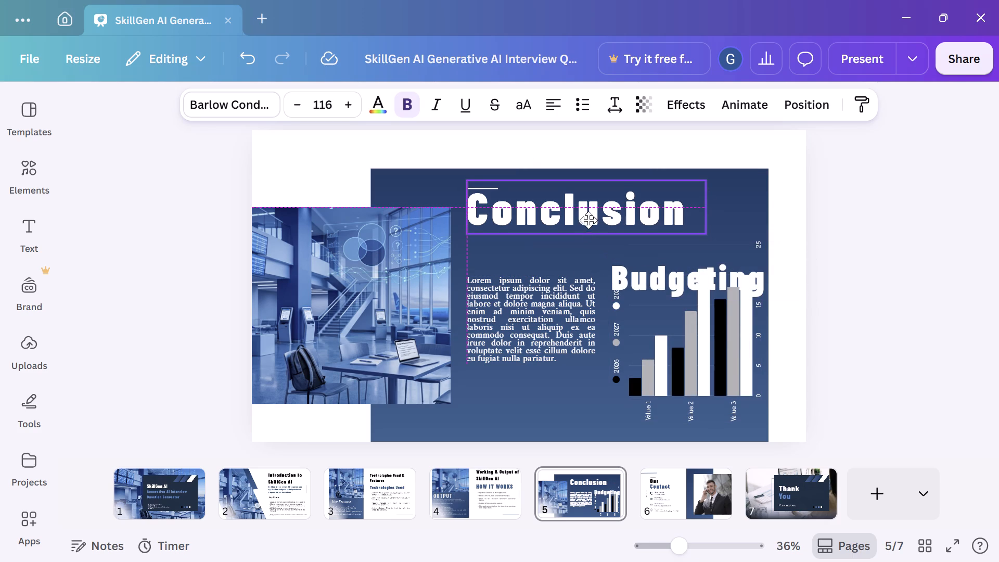
pyautogui.moveTo(588, 220); pyautogui.dragTo(588, 220)
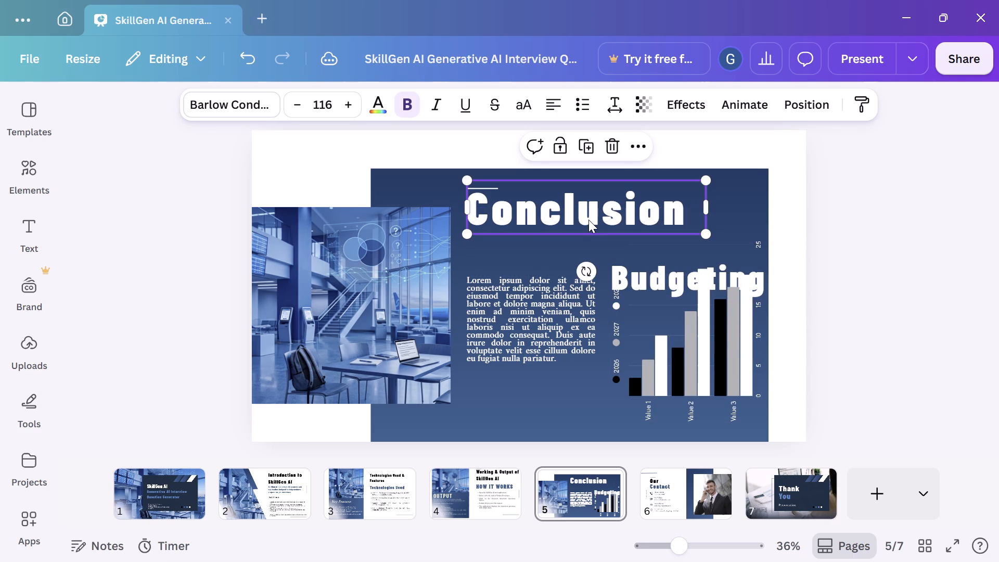
# Enlarge the dark blue background rectangle on slide 5 by extending its upper-left corner up and outward.
pyautogui.click(440, 195)
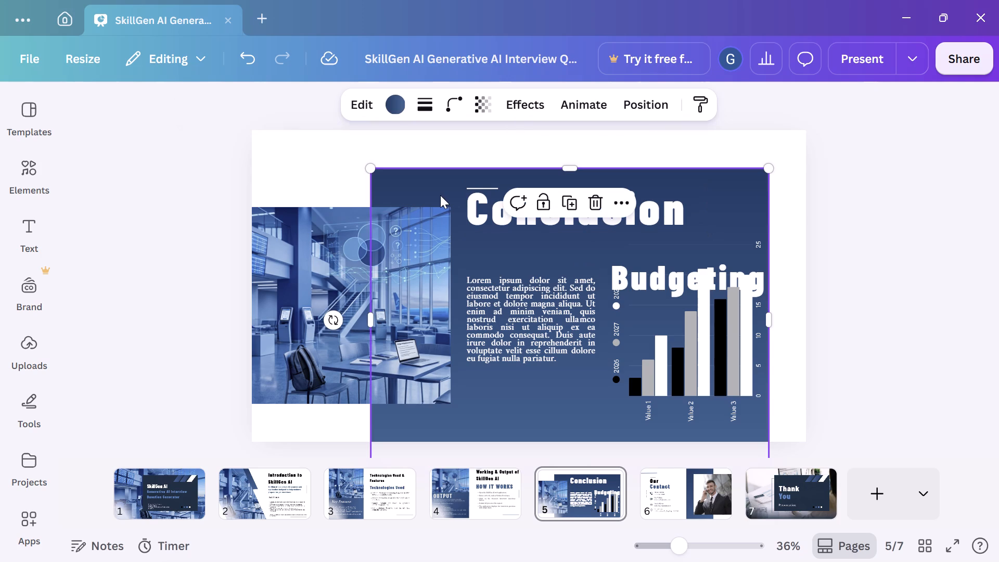
pyautogui.click(472, 189)
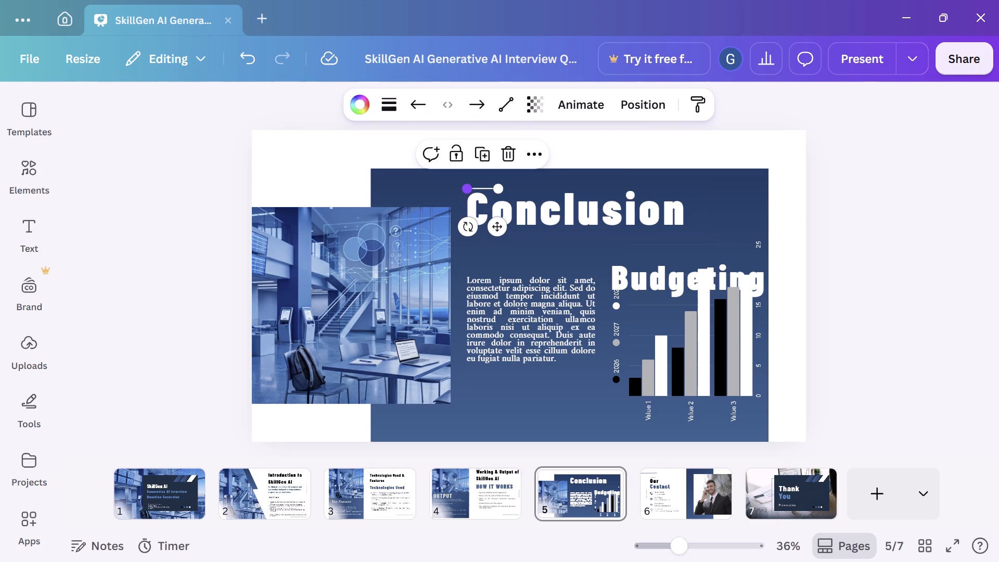
pyautogui.click(370, 169)
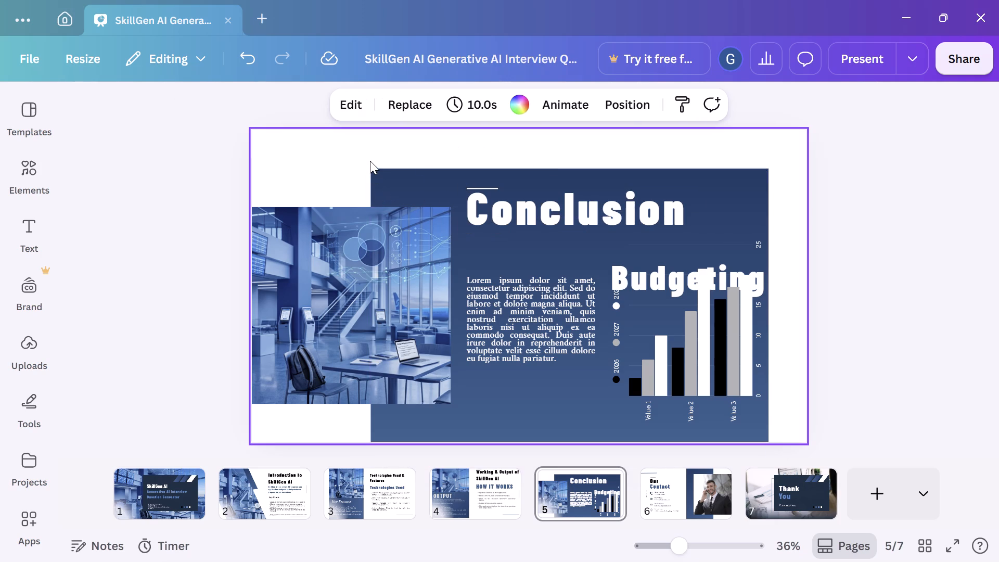
pyautogui.moveTo(370, 159); pyautogui.dragTo(394, 185)
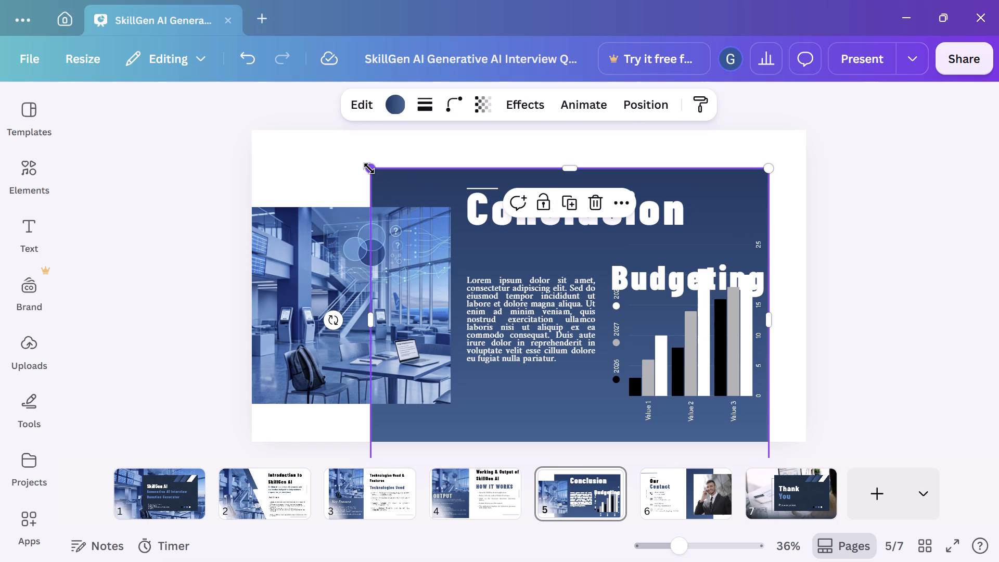
pyautogui.moveTo(367, 168); pyautogui.dragTo(357, 160)
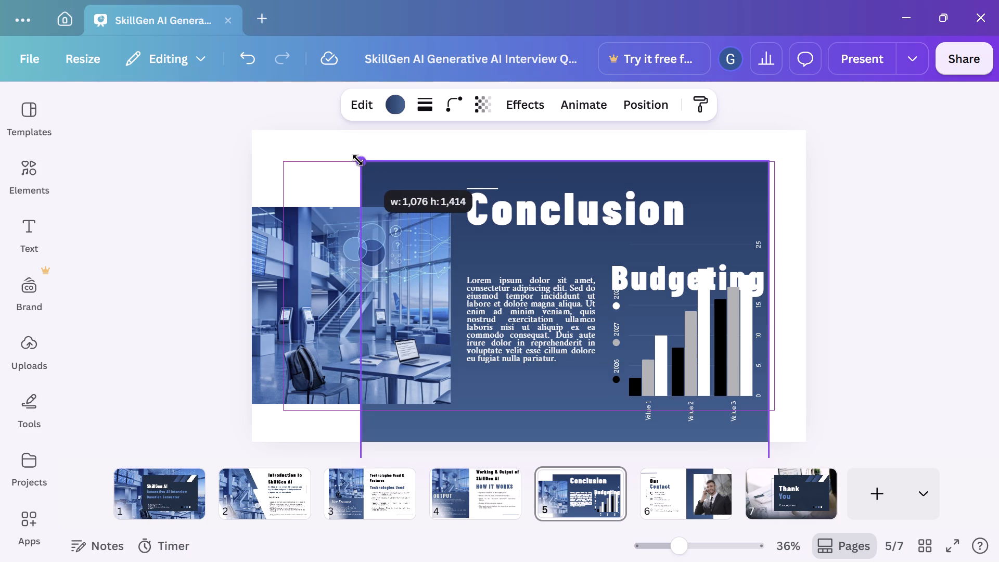
pyautogui.moveTo(357, 160); pyautogui.dragTo(351, 156)
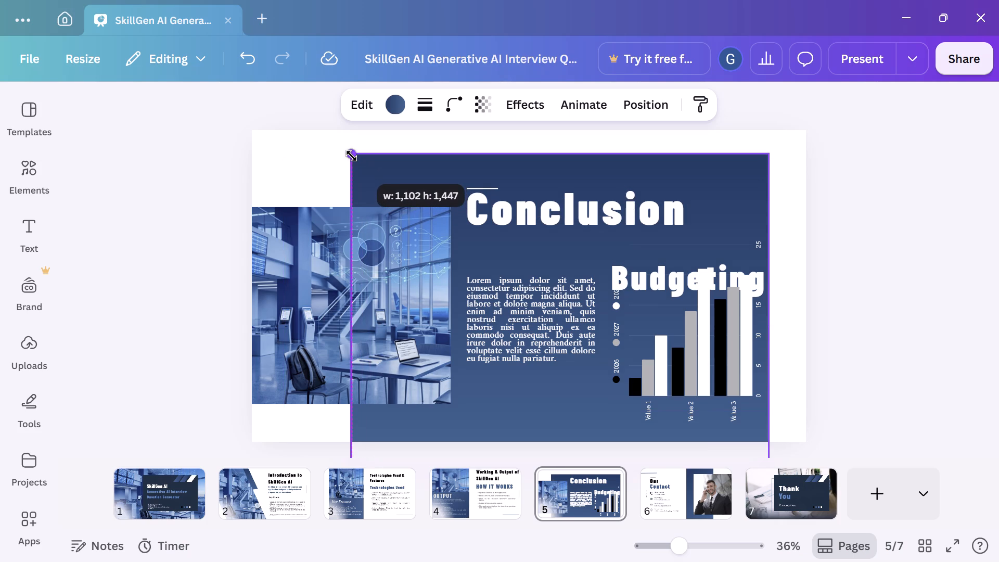
pyautogui.moveTo(351, 156); pyautogui.dragTo(341, 148)
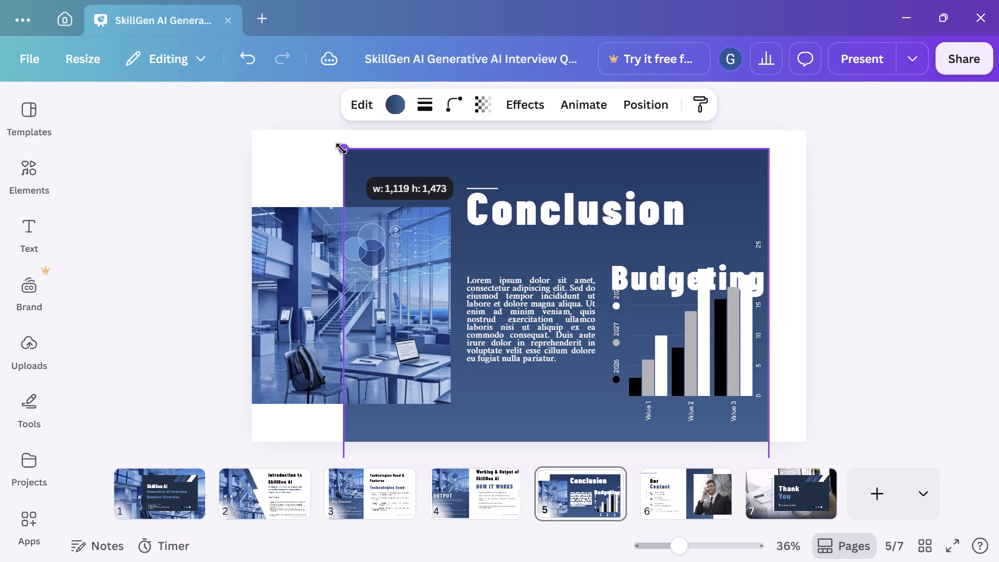
pyautogui.moveTo(341, 148); pyautogui.dragTo(331, 142)
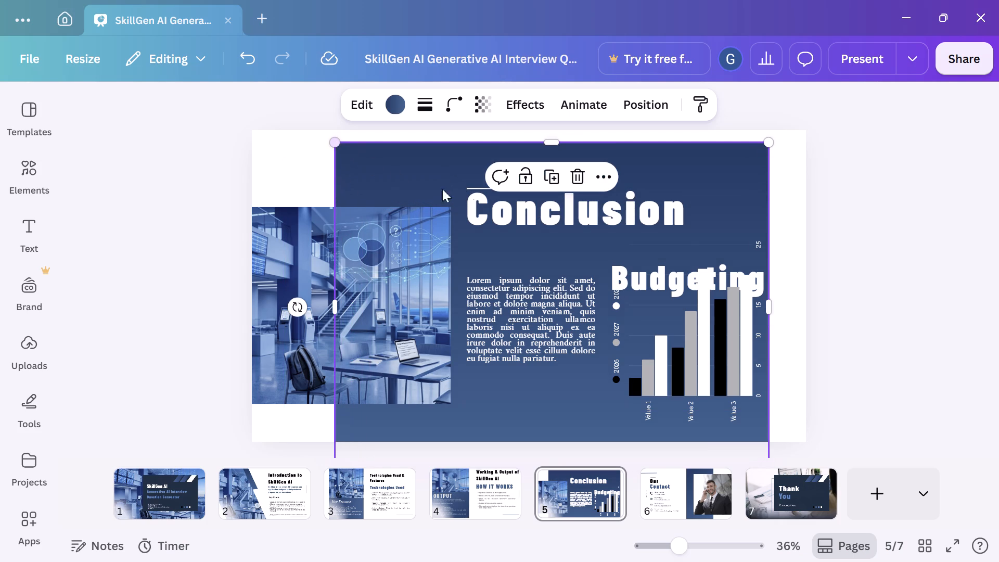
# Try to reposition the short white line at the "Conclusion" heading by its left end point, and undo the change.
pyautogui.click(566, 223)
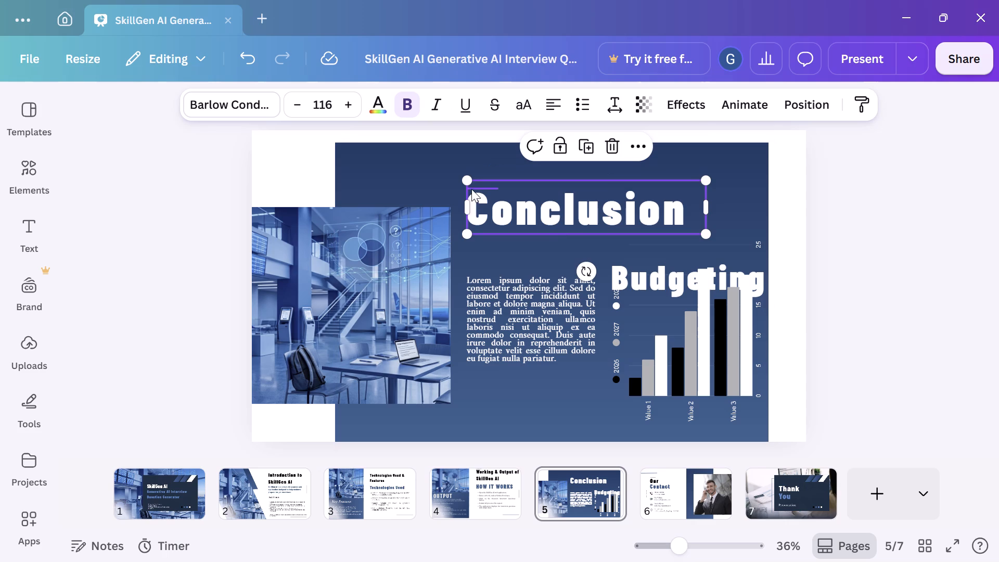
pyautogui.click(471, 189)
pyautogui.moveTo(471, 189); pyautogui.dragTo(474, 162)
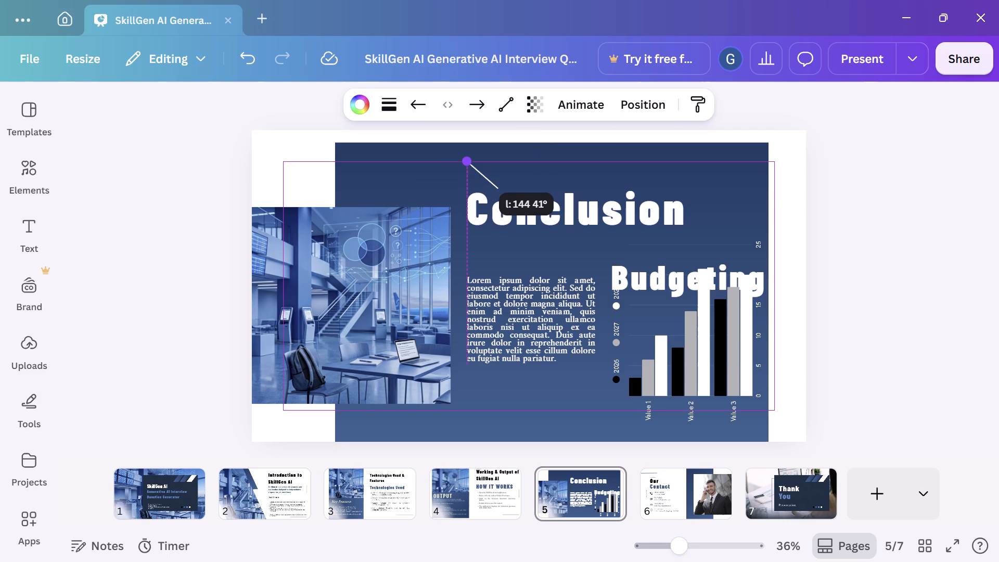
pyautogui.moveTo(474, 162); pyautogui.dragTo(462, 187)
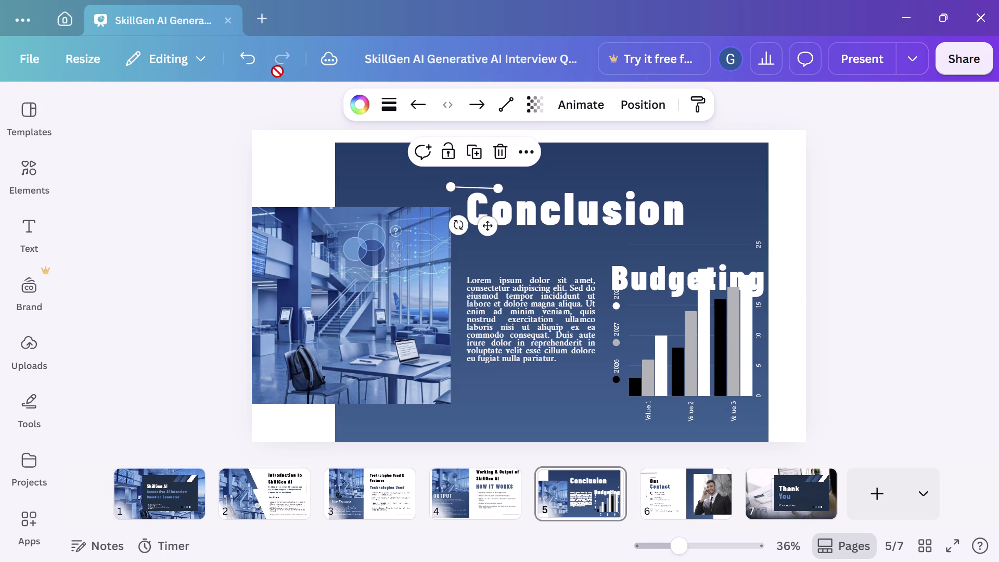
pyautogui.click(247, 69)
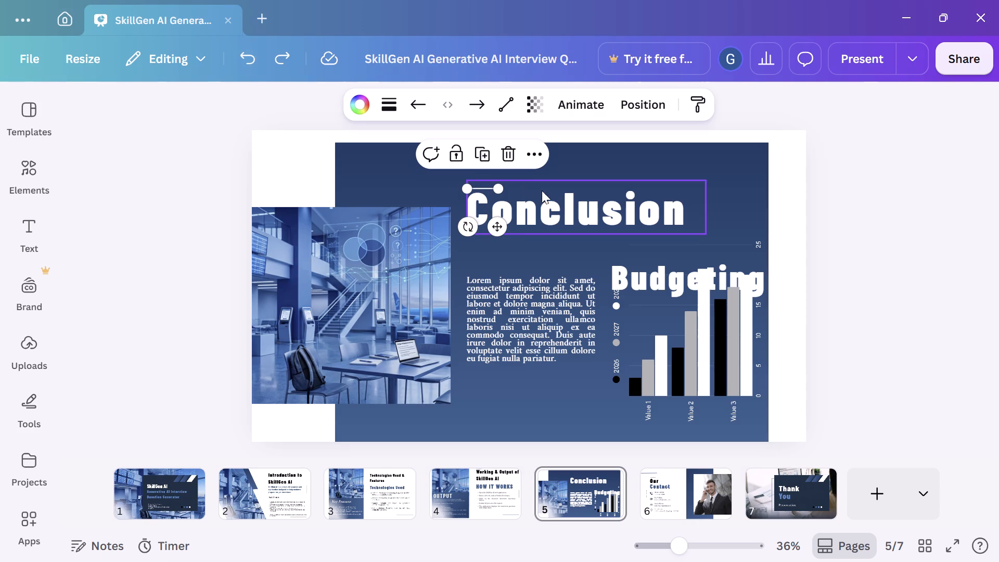
# Move the whole short white line straight up, clear above the "Conclusion" heading near the blue rectangle's upper edge.
pyautogui.moveTo(494, 225); pyautogui.dragTo(494, 200)
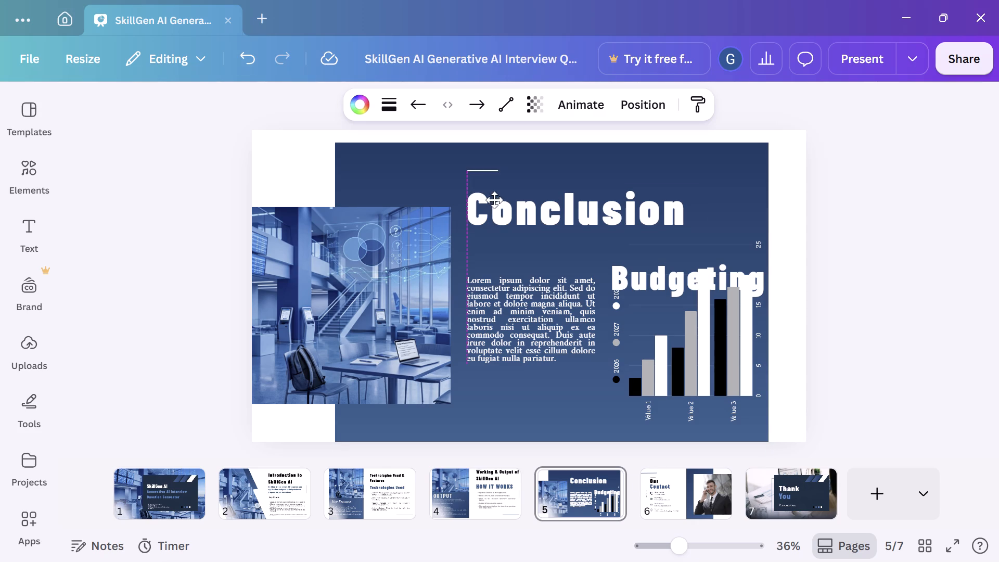
pyautogui.moveTo(494, 200); pyautogui.dragTo(494, 189)
pyautogui.click(591, 223)
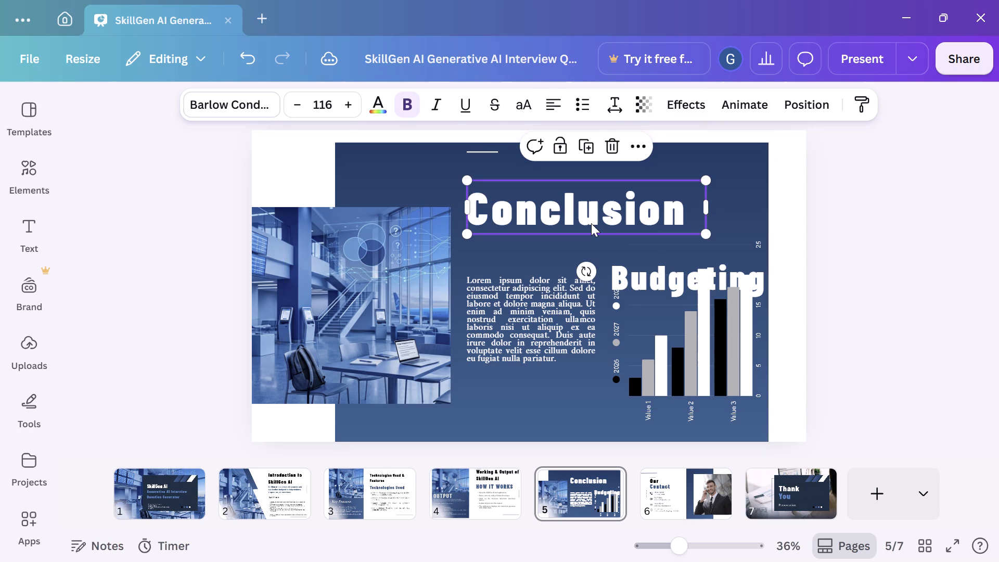
# Move the "Conclusion" heading straight up to just below the short white line, keeping its left edge aligned with the line.
pyautogui.moveTo(591, 223); pyautogui.dragTo(585, 209)
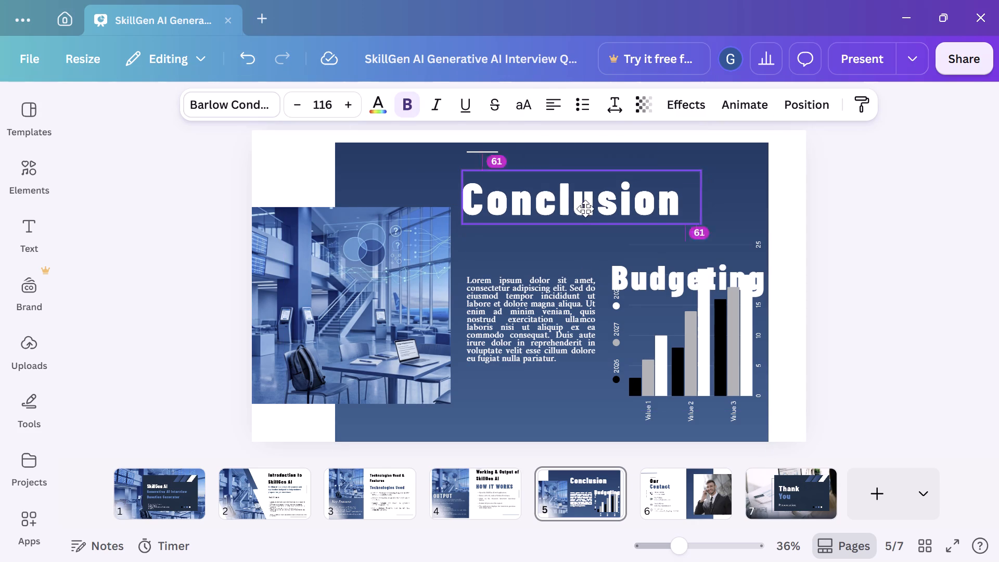
pyautogui.moveTo(585, 209); pyautogui.dragTo(587, 203)
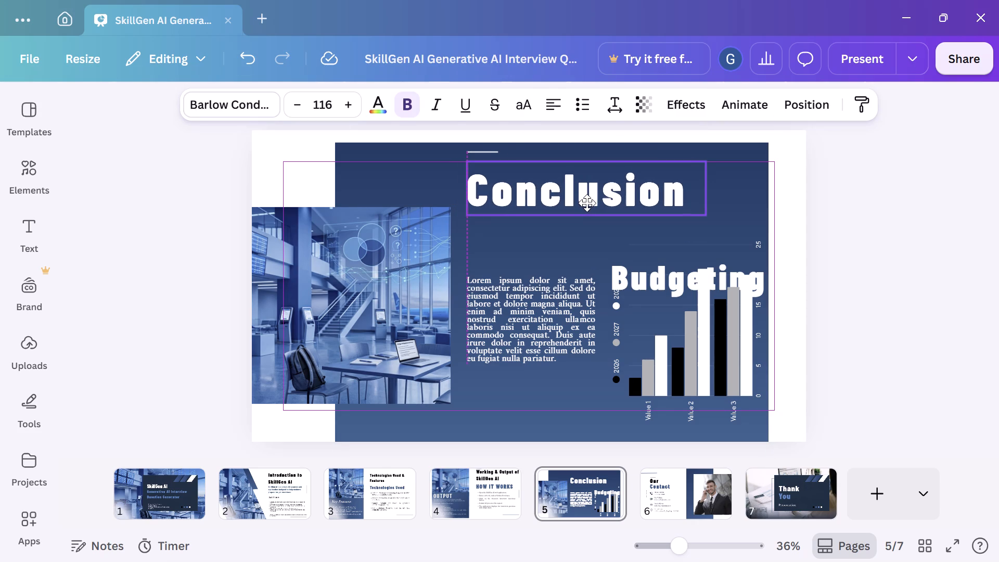
pyautogui.moveTo(587, 203); pyautogui.dragTo(587, 192)
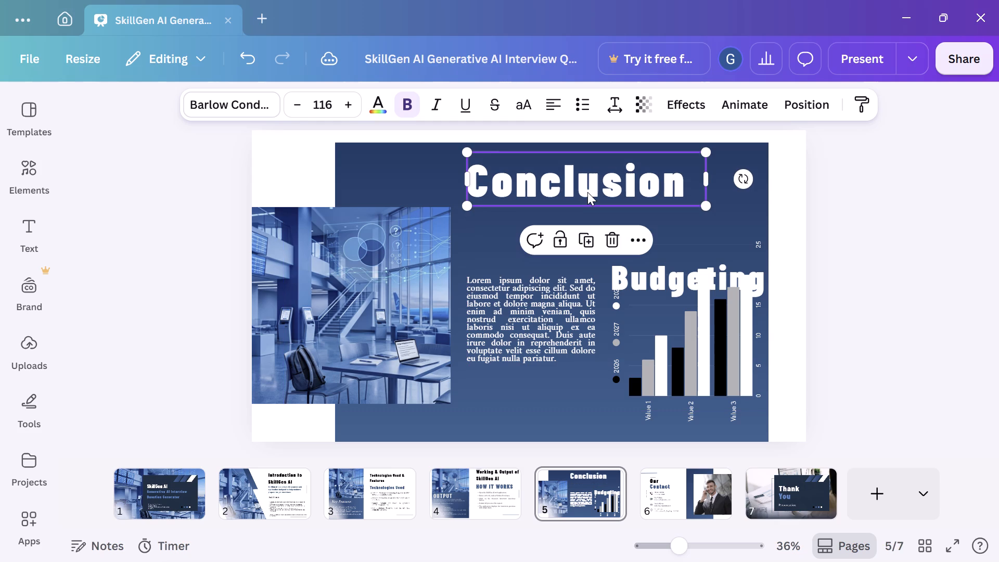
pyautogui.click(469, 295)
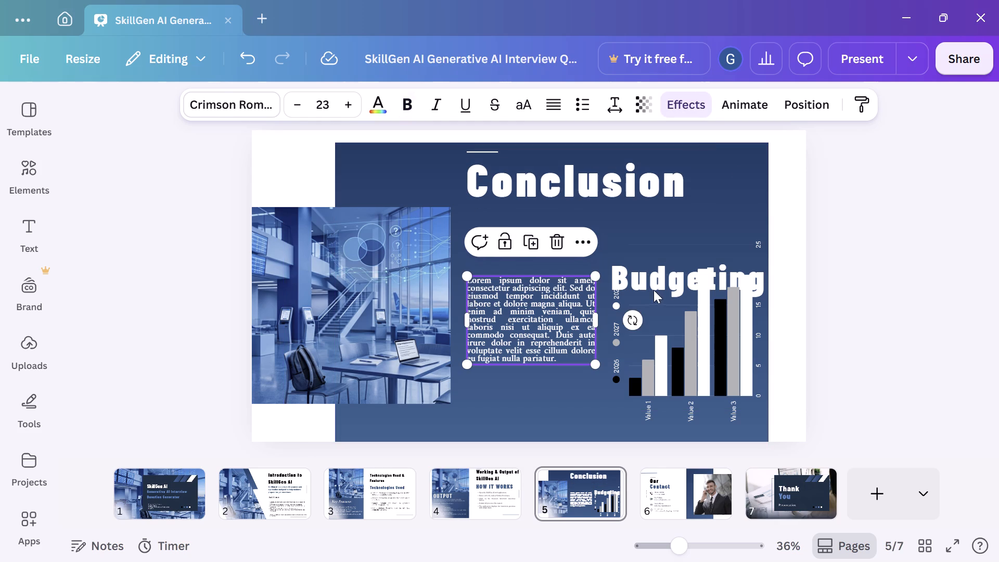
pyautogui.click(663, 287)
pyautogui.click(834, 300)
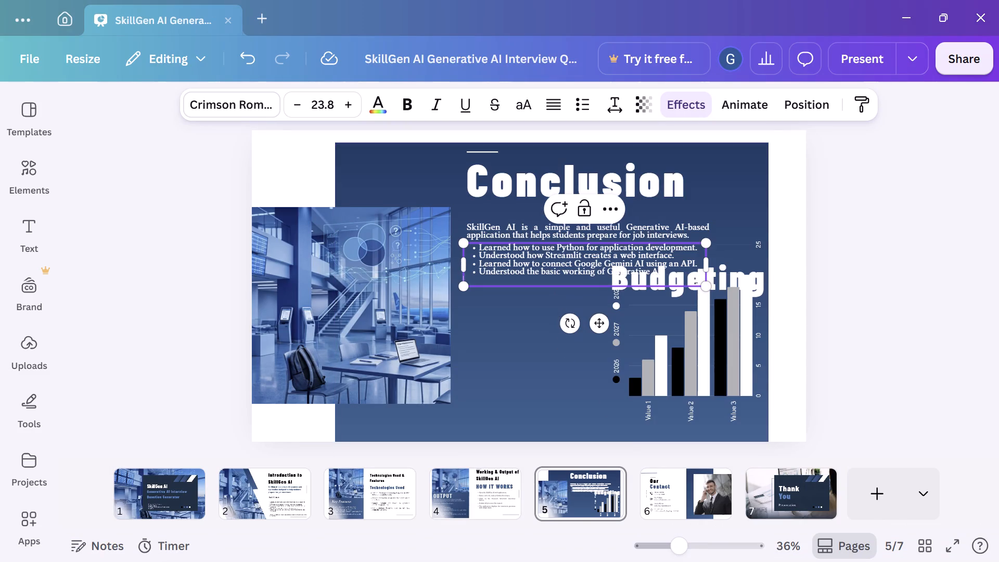
# Move the bar chart off the bullet text to the slide's upper-left corner, overlapping the photo.
pyautogui.click(650, 331)
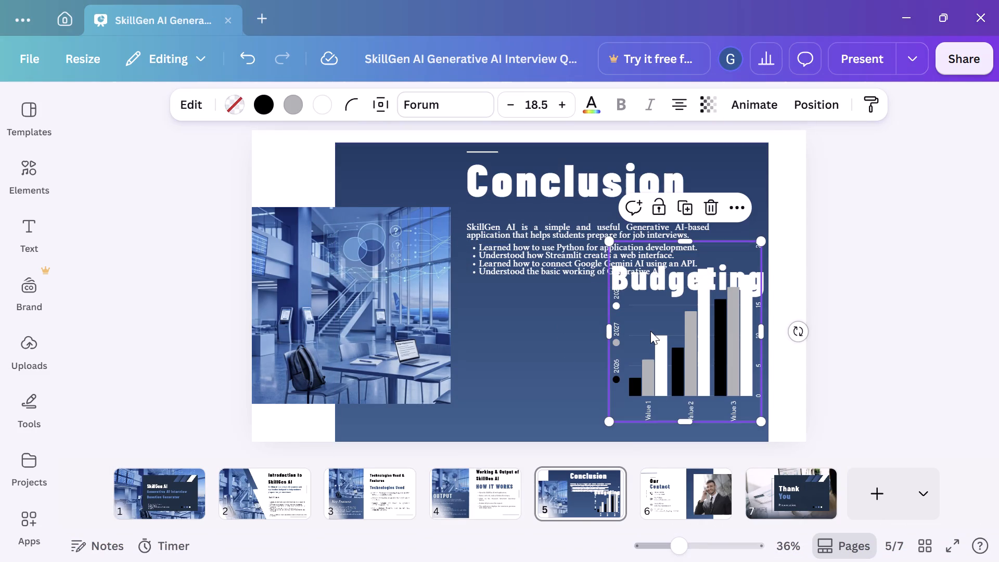
pyautogui.moveTo(650, 331); pyautogui.dragTo(836, 342)
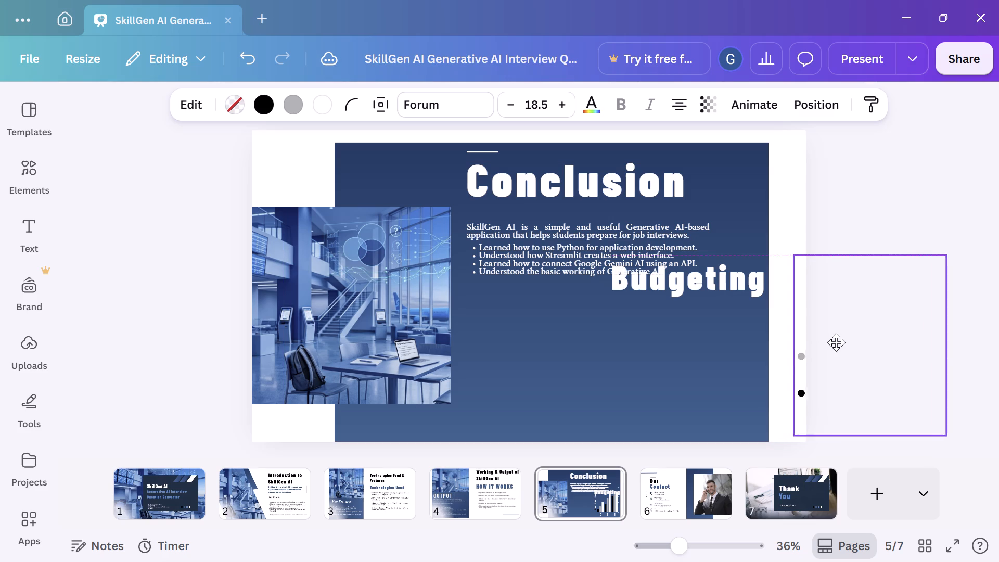
pyautogui.moveTo(836, 342); pyautogui.dragTo(346, 237)
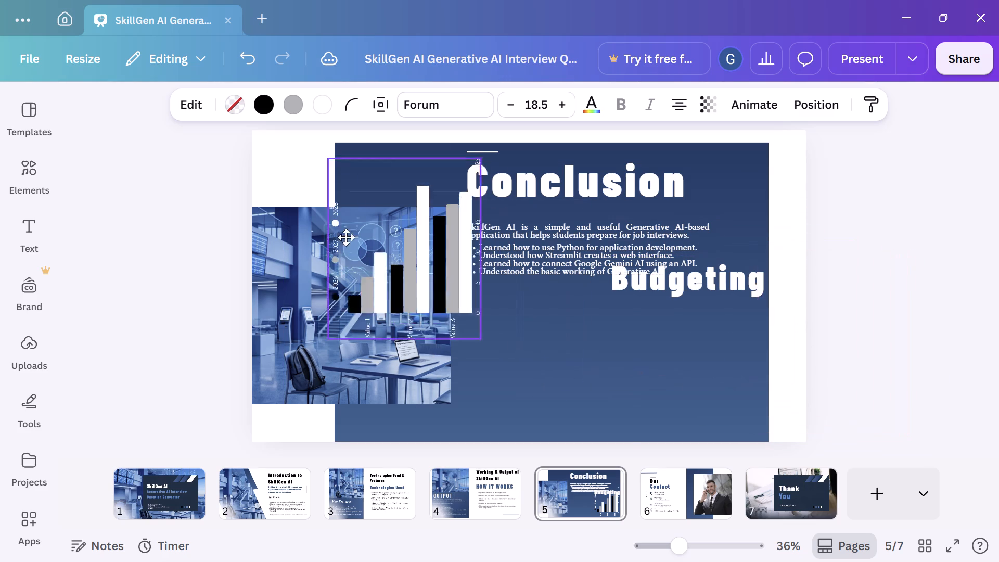
pyautogui.moveTo(346, 237); pyautogui.dragTo(279, 202)
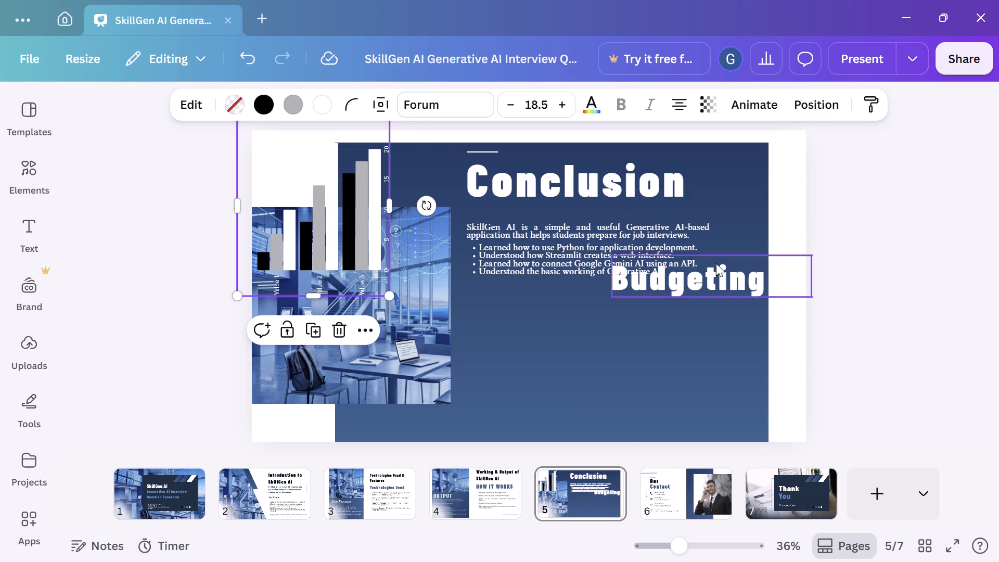
# Move the "Budgeting" text down and left, clear below the bullet list and just touching the photo's right edge.
pyautogui.moveTo(716, 279); pyautogui.dragTo(622, 301)
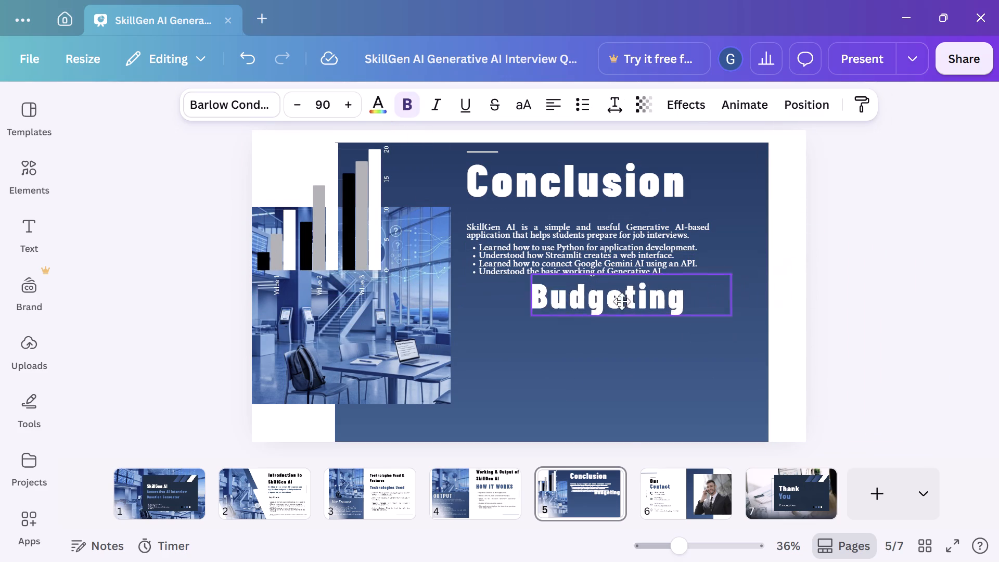
pyautogui.moveTo(622, 301); pyautogui.dragTo(533, 326)
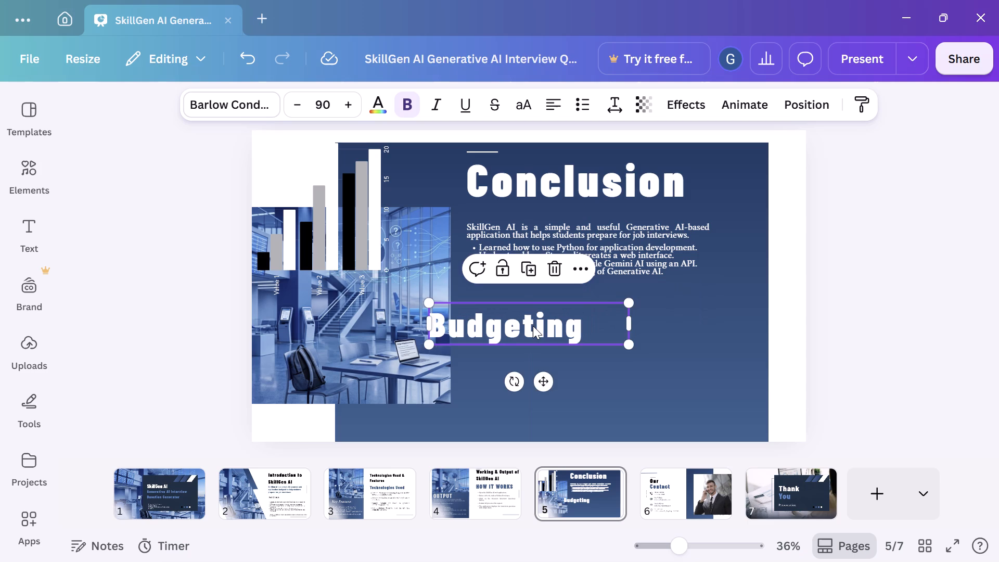
pyautogui.moveTo(533, 326); pyautogui.dragTo(548, 344)
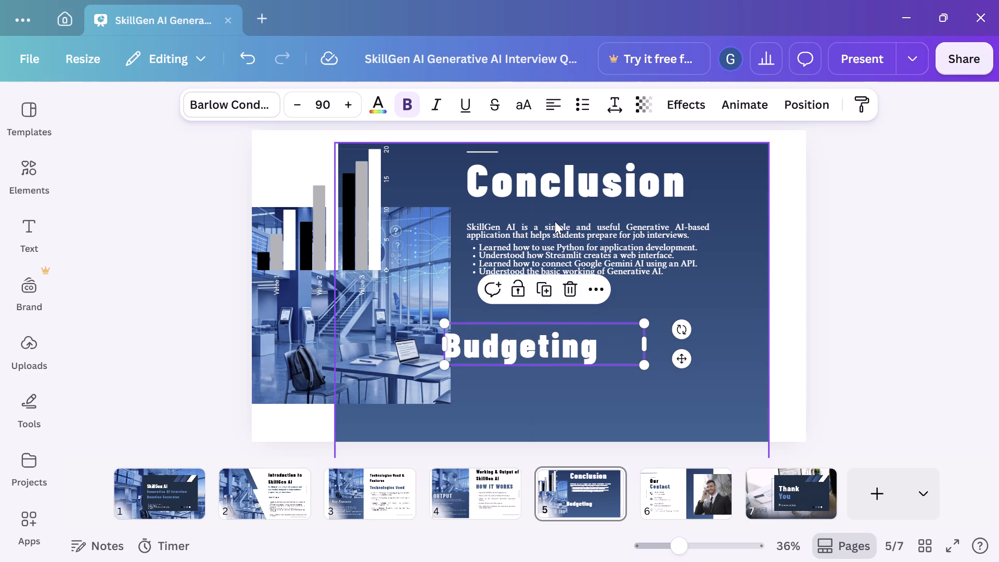
# Move the SkillGen AI paragraph up closer to the "Conclusion" heading, keeping their left edges aligned.
pyautogui.moveTo(554, 232); pyautogui.dragTo(565, 214)
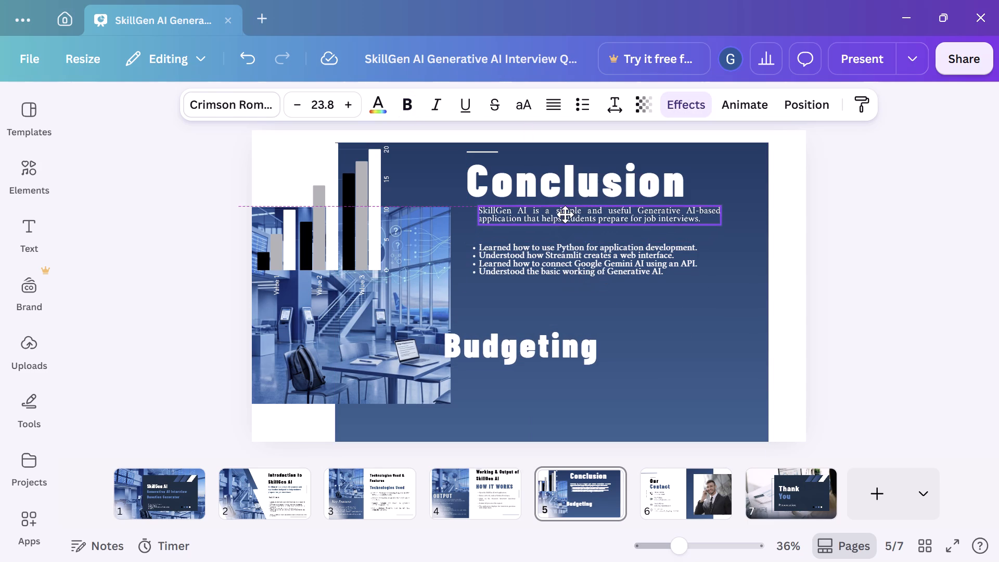
pyautogui.moveTo(565, 214); pyautogui.dragTo(552, 221)
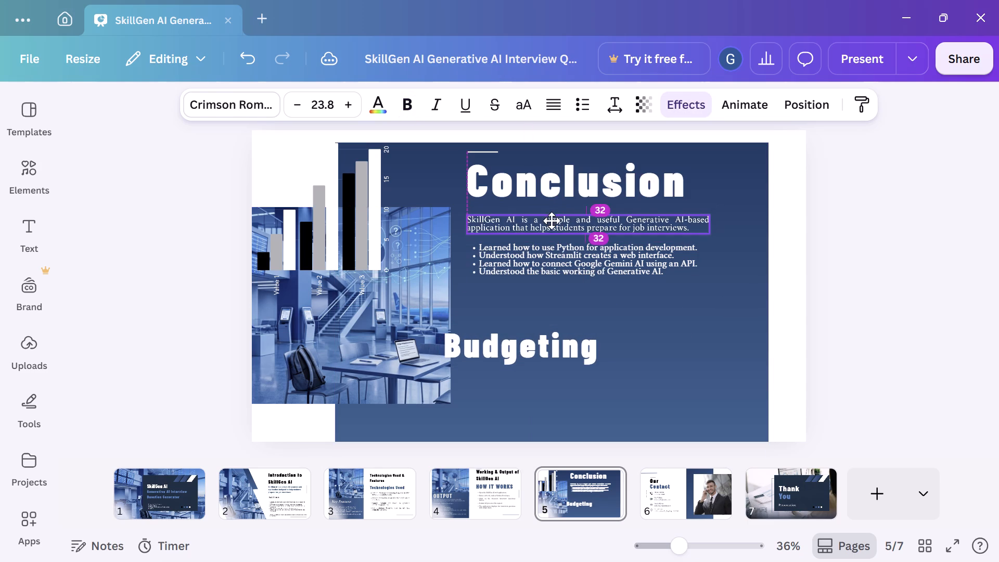
pyautogui.moveTo(552, 221); pyautogui.dragTo(554, 220)
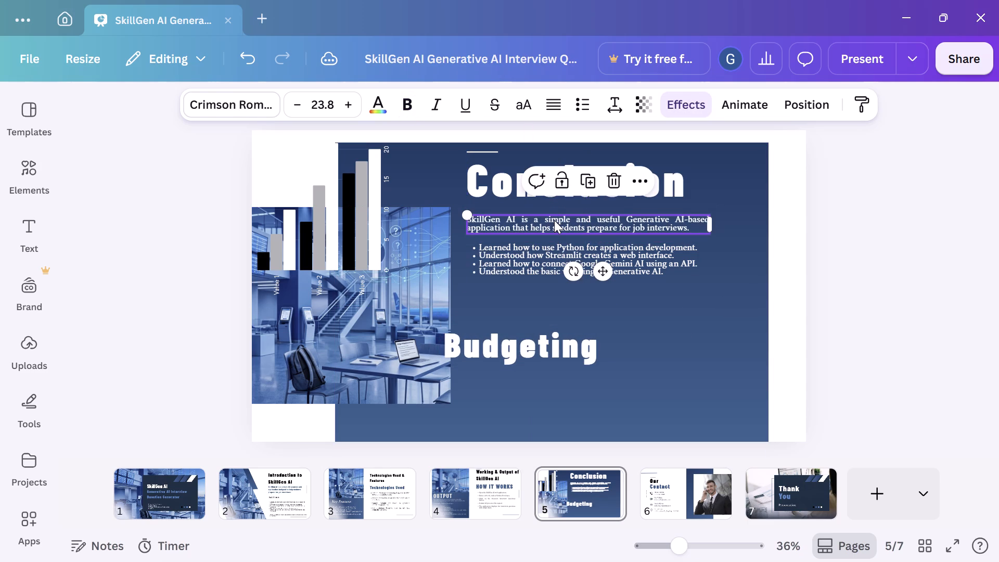
# Nudge the bullet list slightly right so its text box lines up with the SkillGen AI paragraph above.
pyautogui.click(546, 252)
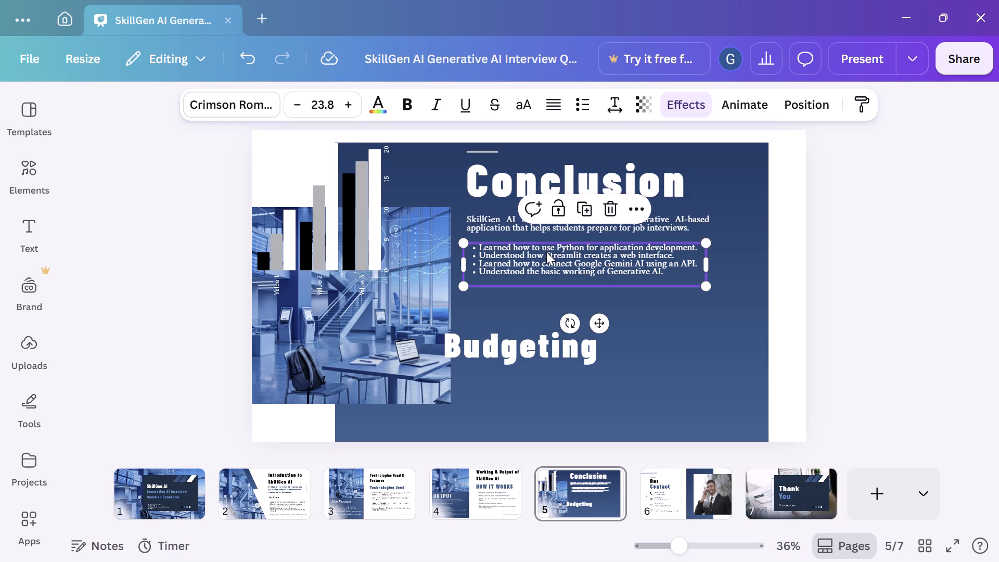
pyautogui.moveTo(546, 252); pyautogui.dragTo(549, 252)
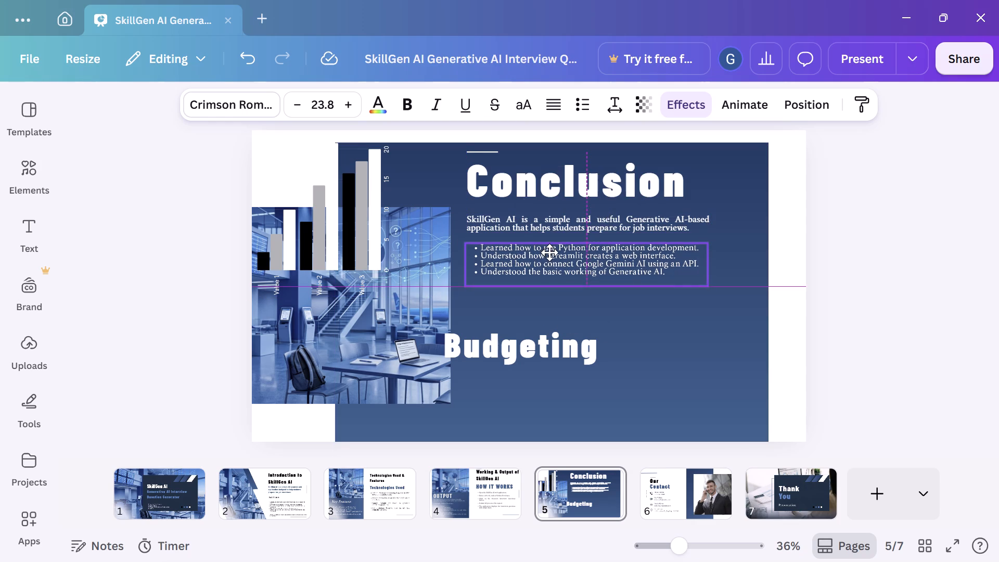
pyautogui.moveTo(549, 252); pyautogui.dragTo(550, 257)
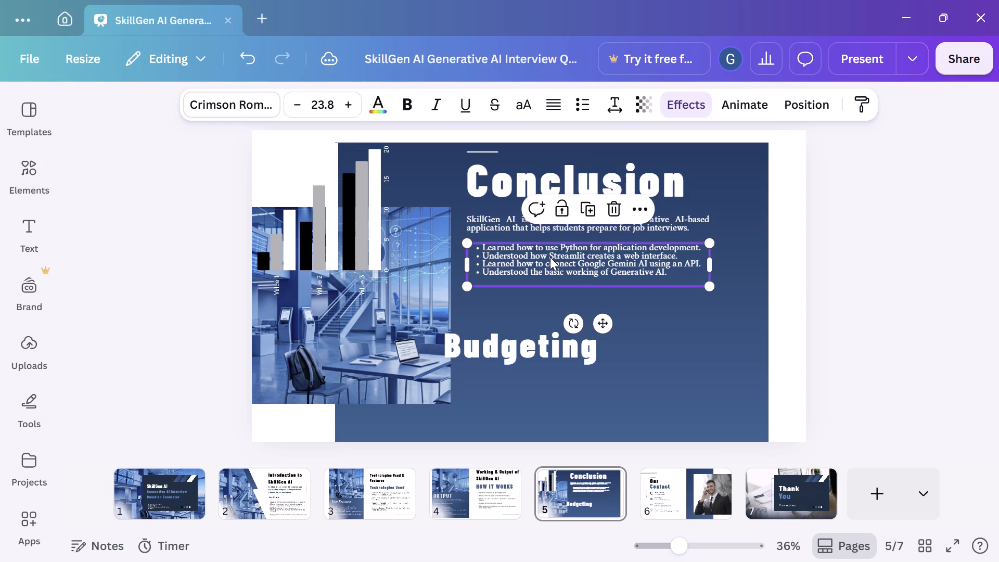
pyautogui.click(738, 252)
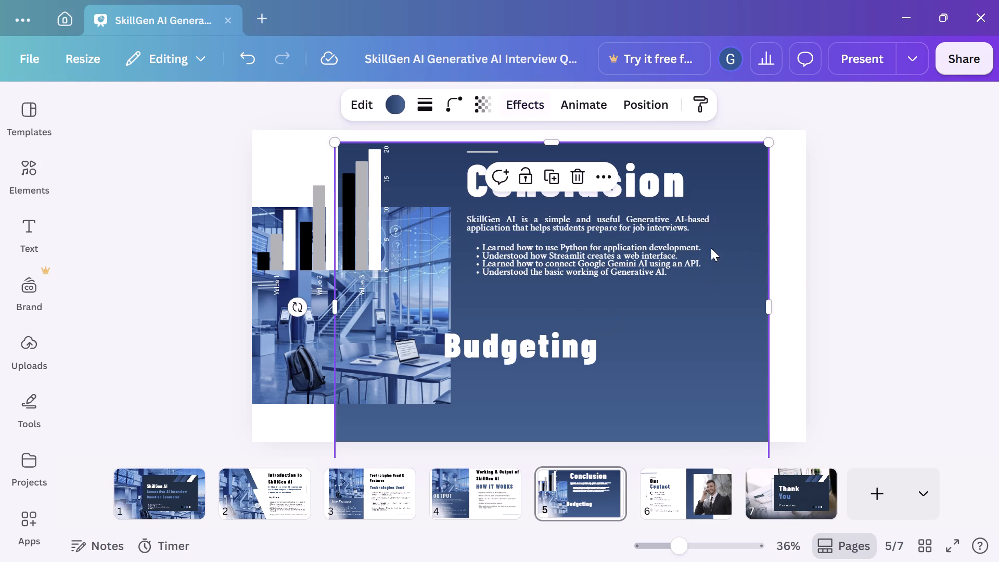
# Space out the four bullets by inserting an empty line after each of the first three.
pyautogui.click(705, 246)
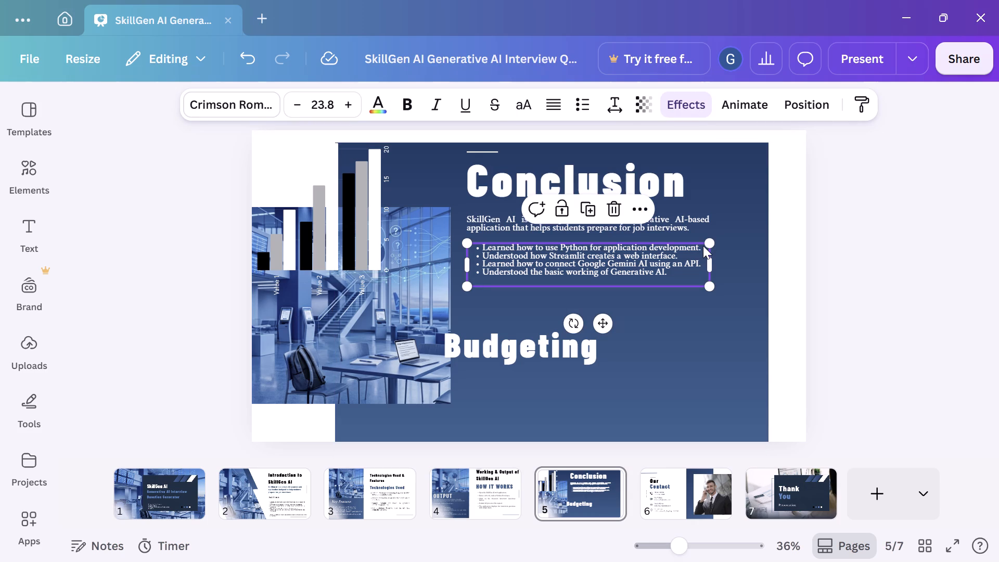
pyautogui.doubleClick(703, 246)
pyautogui.press('Return')
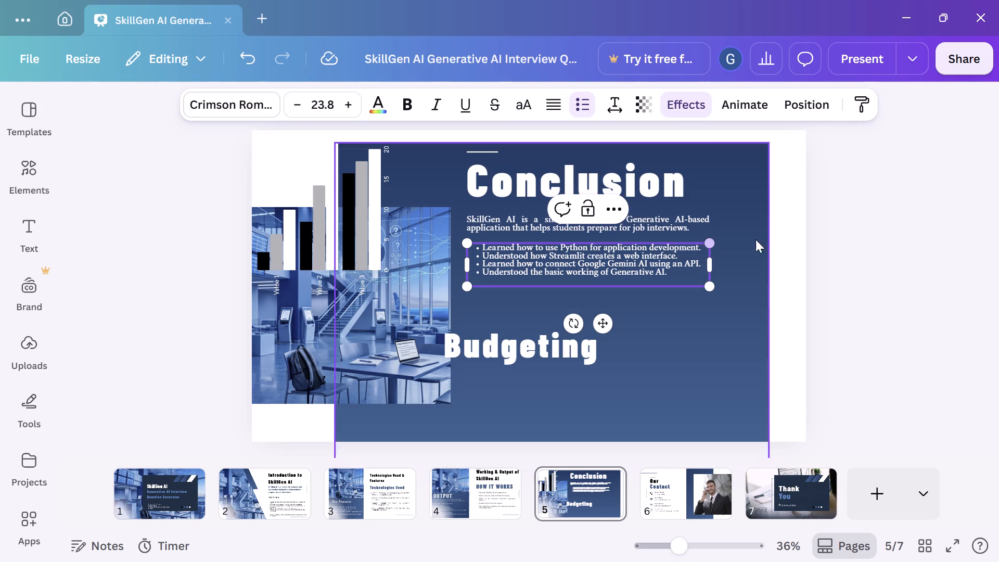
pyautogui.click(698, 263)
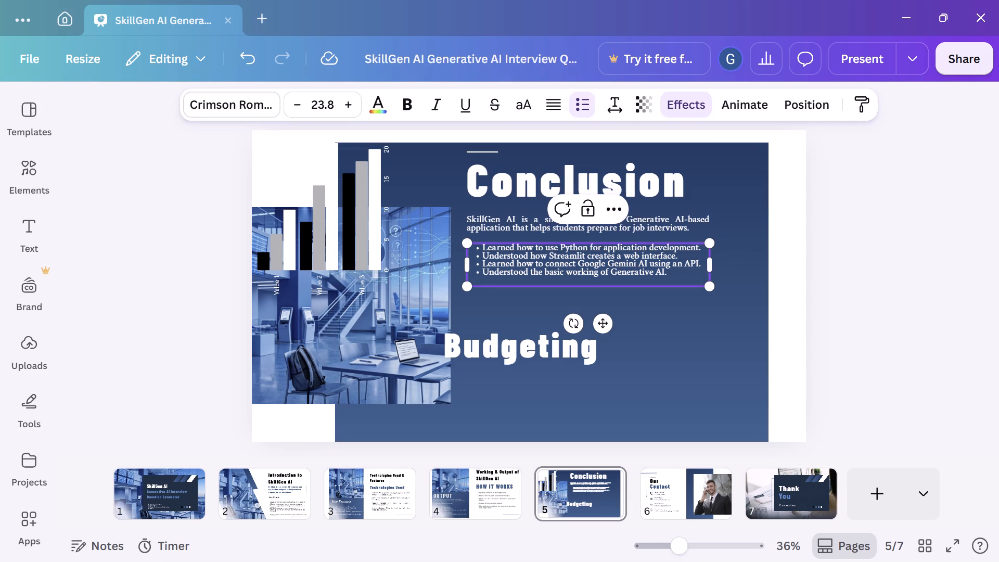
pyautogui.doubleClick(700, 263)
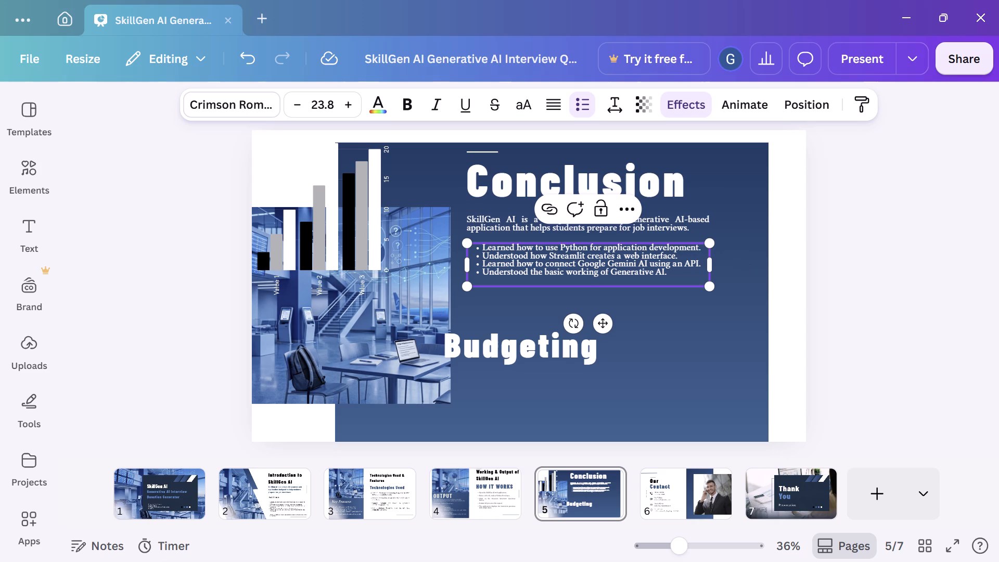
pyautogui.press('Return')
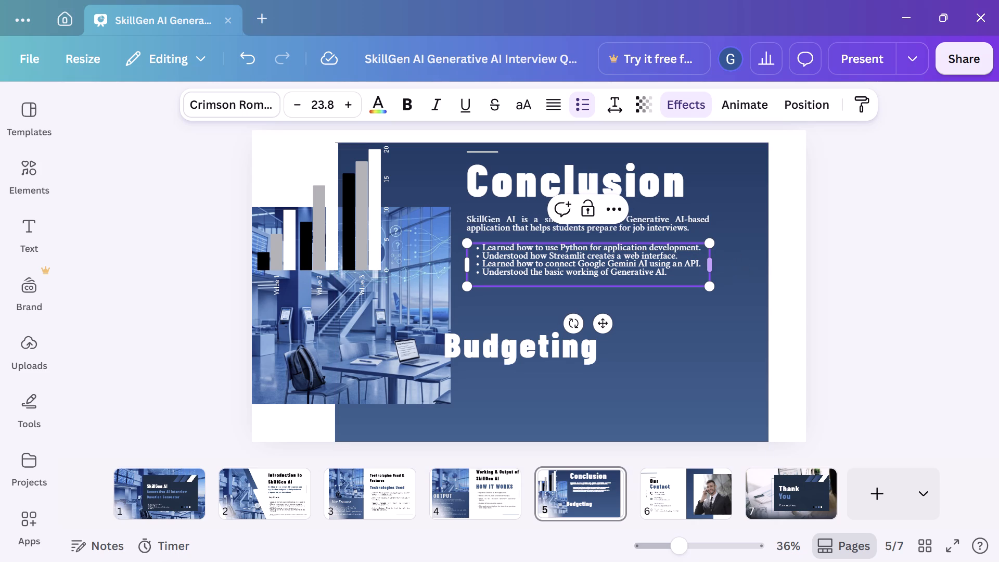
pyautogui.tripleClick(701, 247)
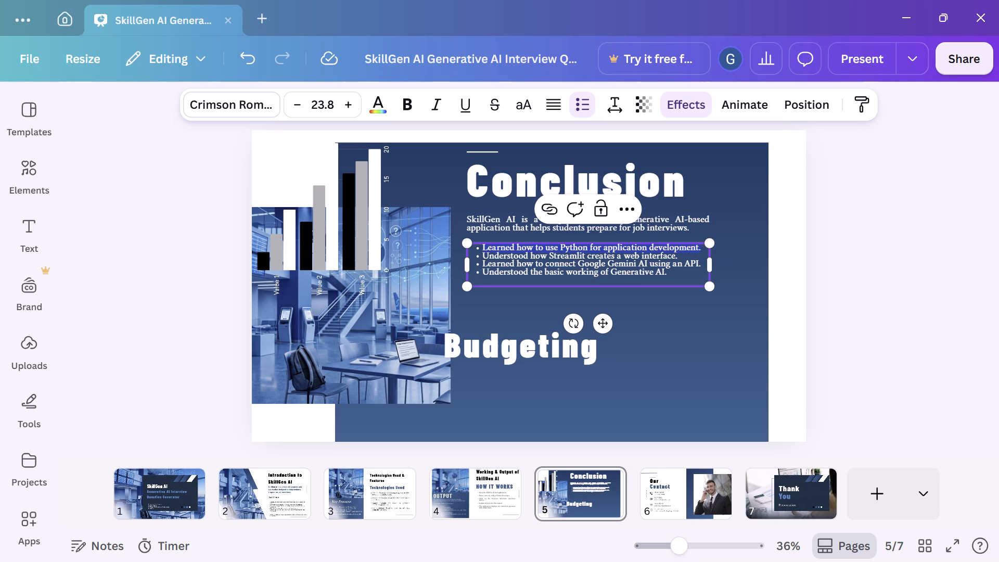
pyautogui.click(701, 247)
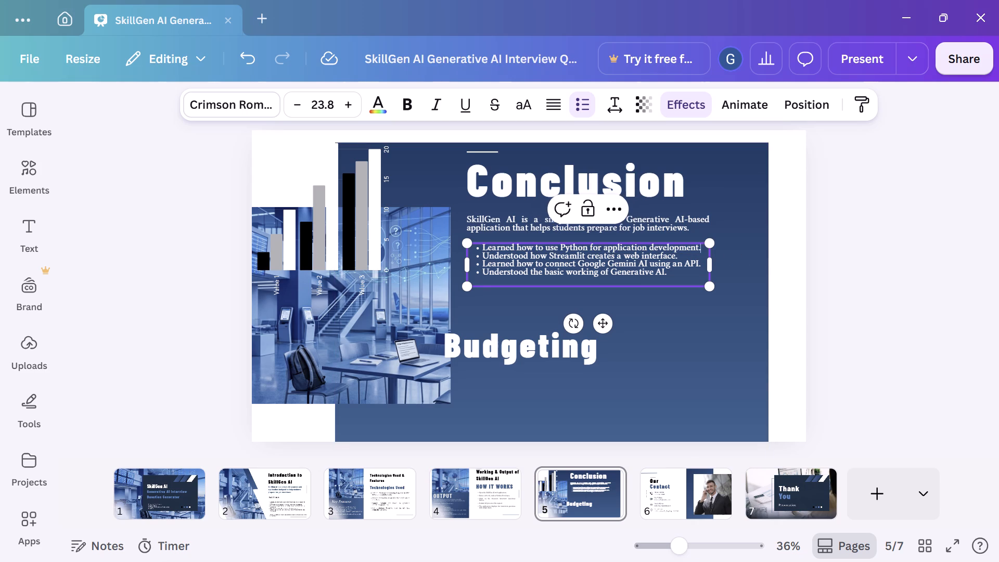
pyautogui.press('Return')
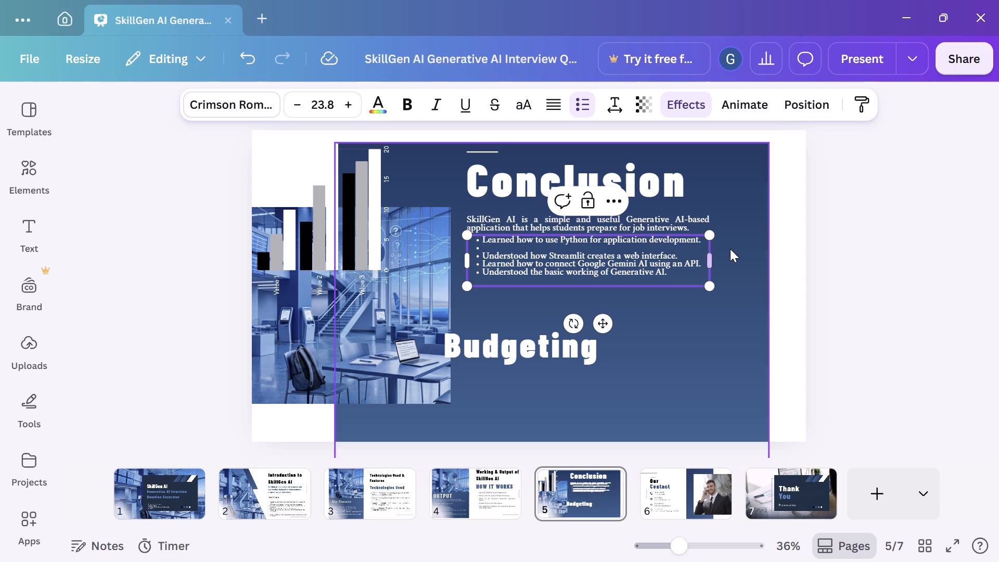
pyautogui.doubleClick(684, 253)
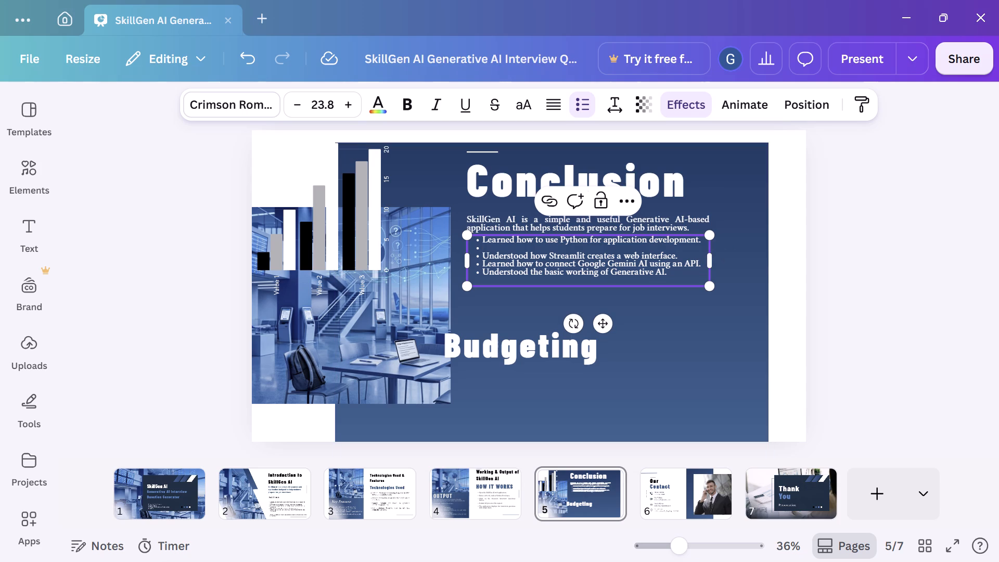
pyautogui.click(684, 253)
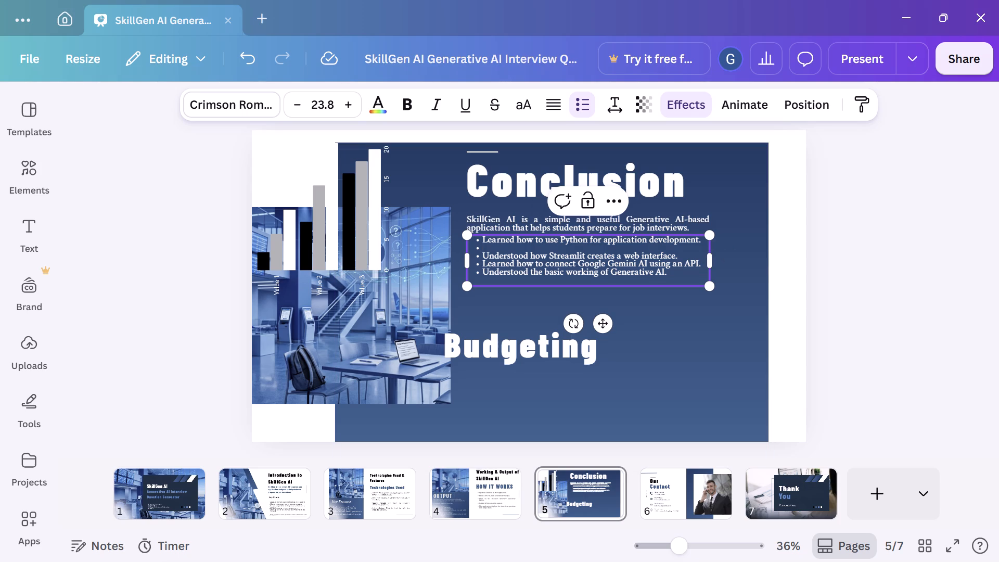
pyautogui.press('Return')
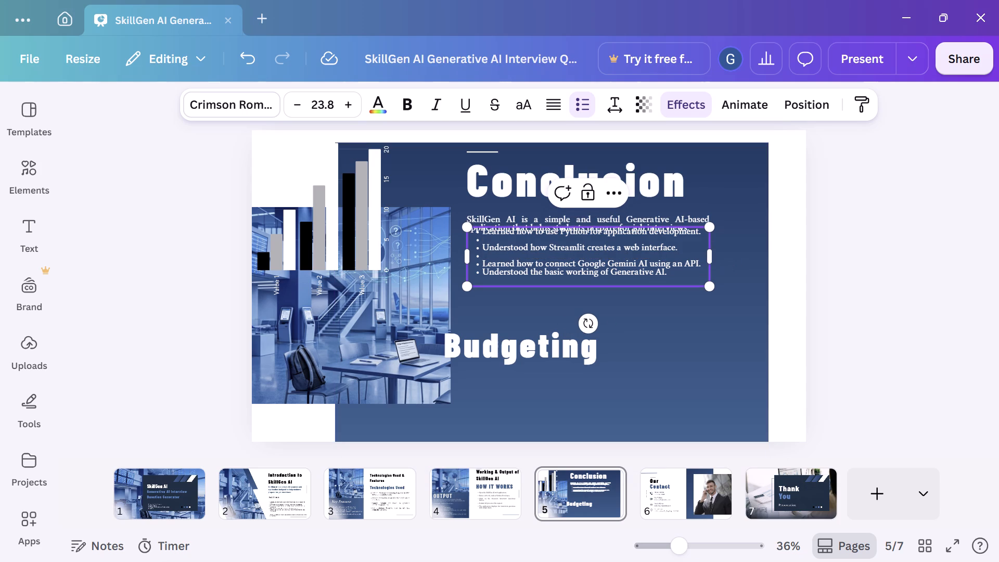
pyautogui.doubleClick(702, 263)
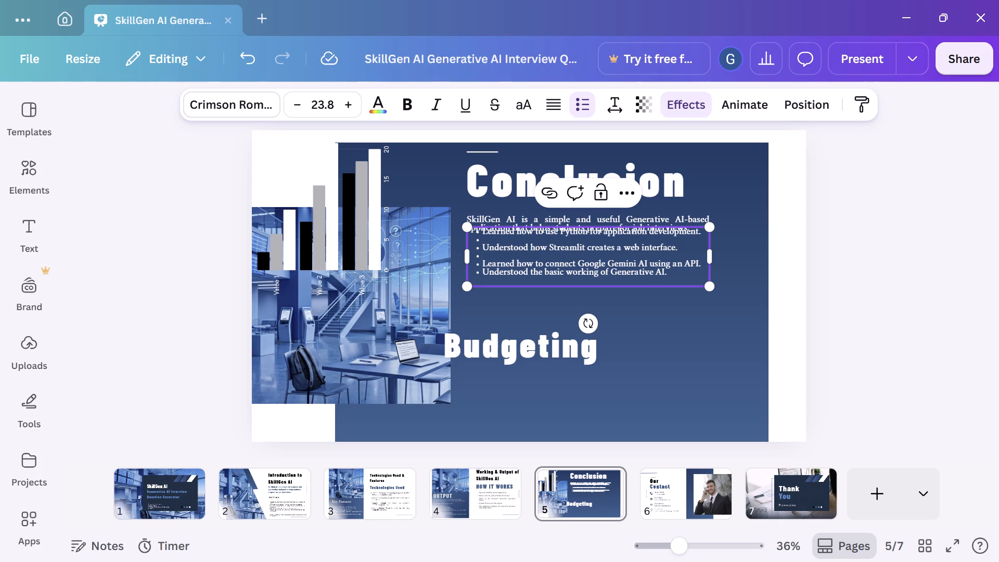
pyautogui.click(702, 263)
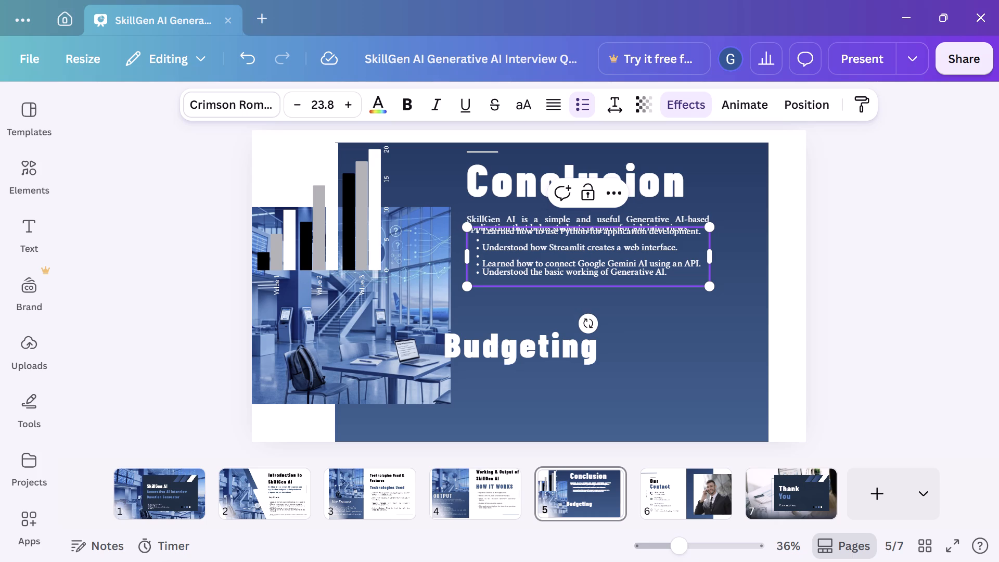
pyautogui.press('Return')
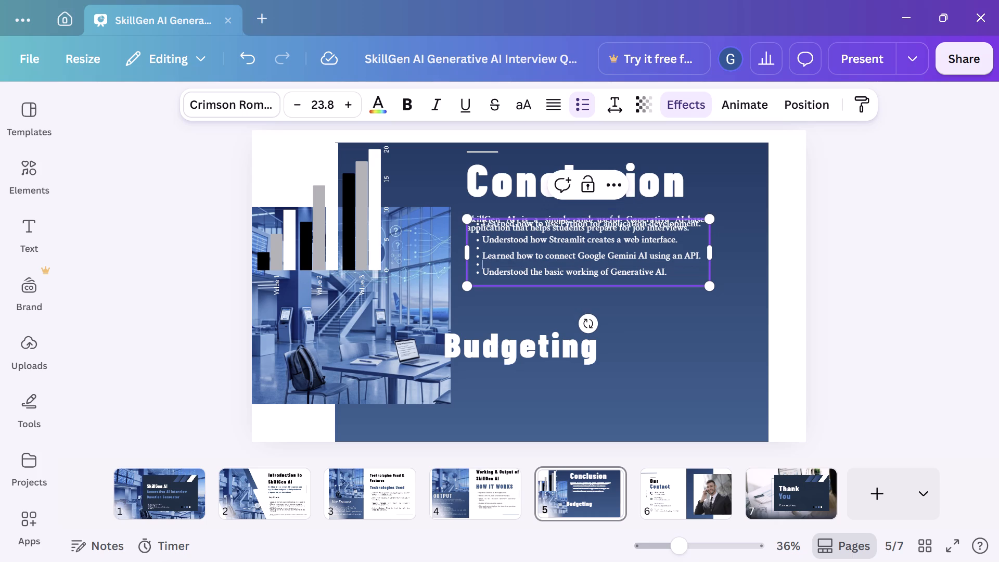
# Remove the stray bullet markers from the empty lines after the second and third bullets.
pyautogui.press('BackSpace')
pyautogui.click(490, 245)
pyautogui.press('BackSpace')
# Move the bullet list down until it clears the SkillGen AI paragraph.
pyautogui.scroll(1, 489, 239)
pyautogui.moveTo(534, 265); pyautogui.dragTo(545, 278)
pyautogui.moveTo(568, 288); pyautogui.dragTo(568, 296)
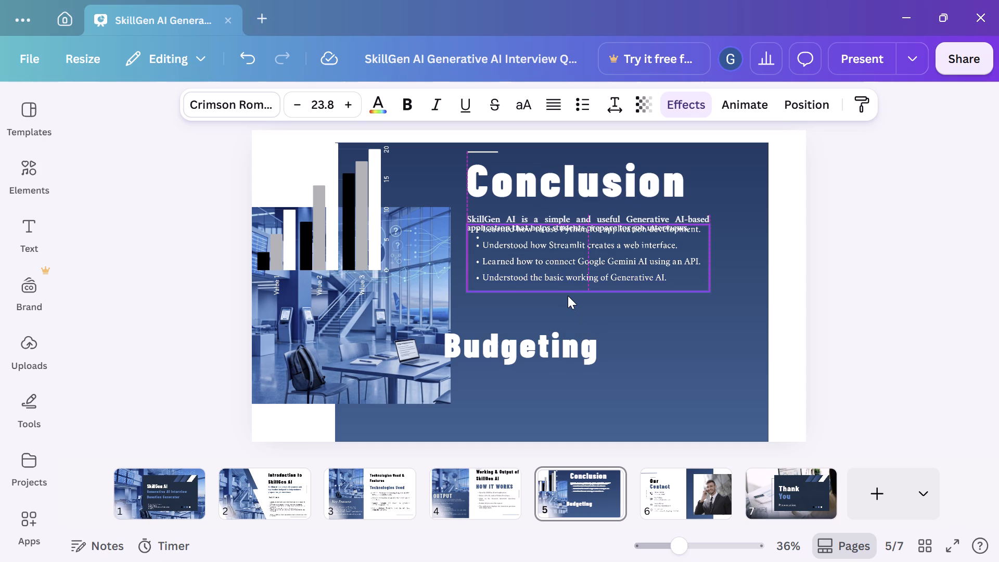
pyautogui.moveTo(568, 296); pyautogui.dragTo(565, 302)
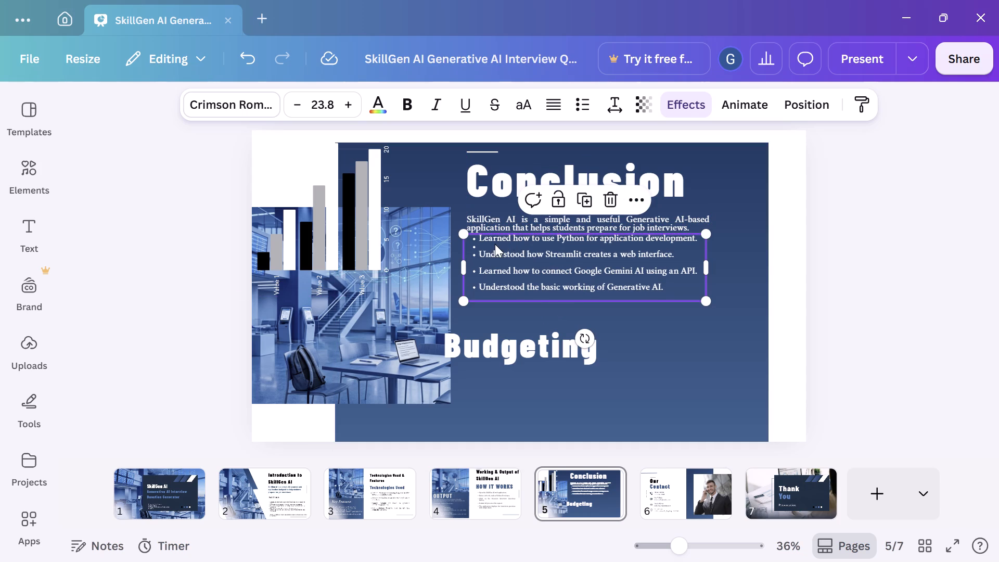
# Remove the stray bullet marker from the empty line after the first bullet.
pyautogui.click(495, 244)
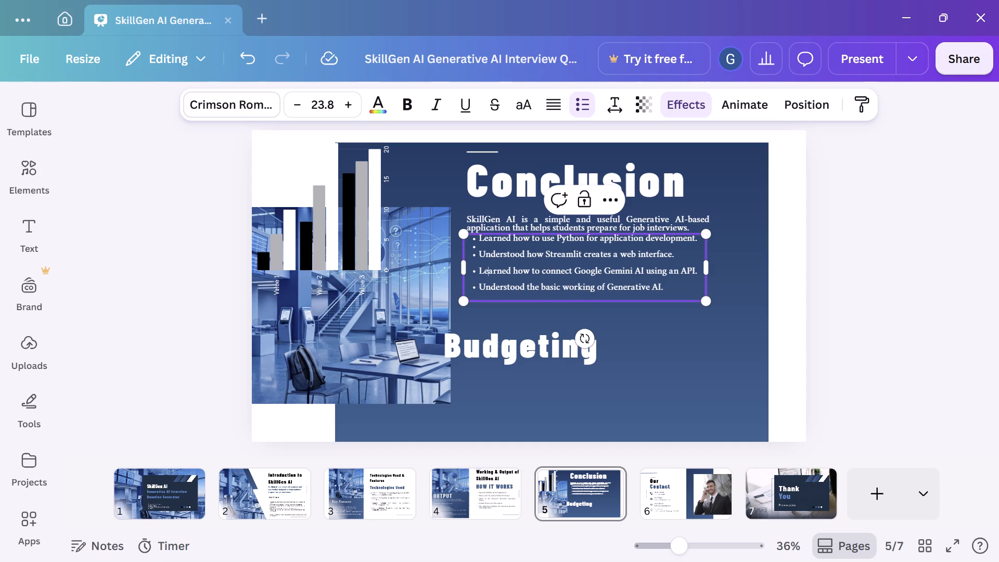
pyautogui.click(477, 245)
pyautogui.press('BackSpace')
# Move the bullet list slightly further down, leaving a gap below the SkillGen AI paragraph and aligning their left edges.
pyautogui.moveTo(589, 276); pyautogui.dragTo(592, 310)
pyautogui.moveTo(582, 302); pyautogui.dragTo(586, 312)
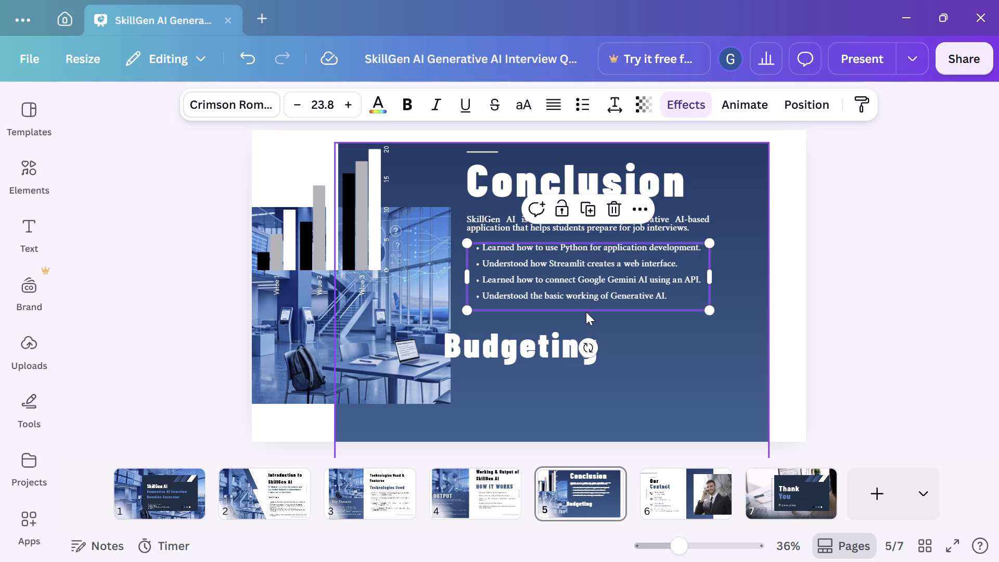
pyautogui.click(523, 347)
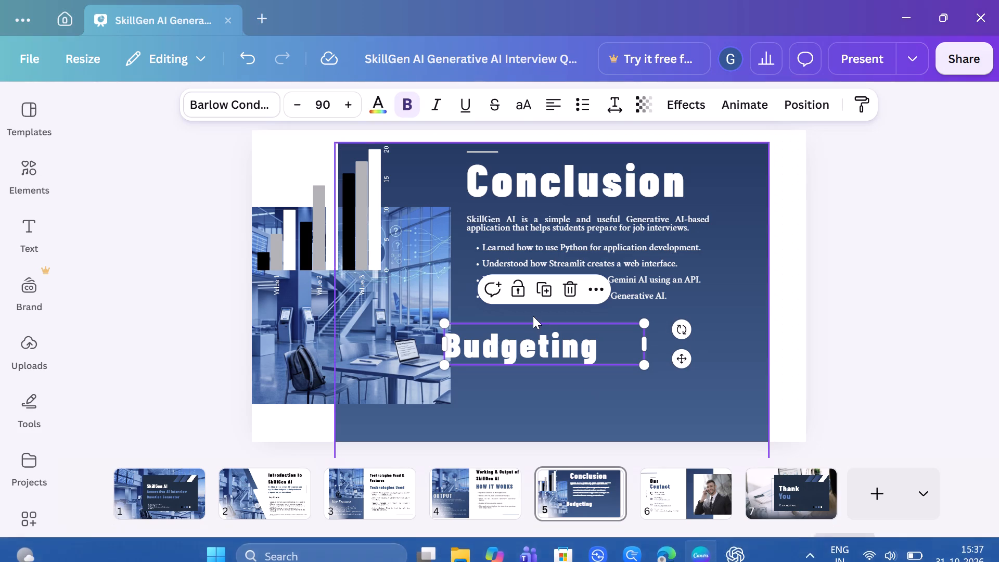
pyautogui.doubleClick(535, 340)
pyautogui.hotkey('ctrl', 'v')
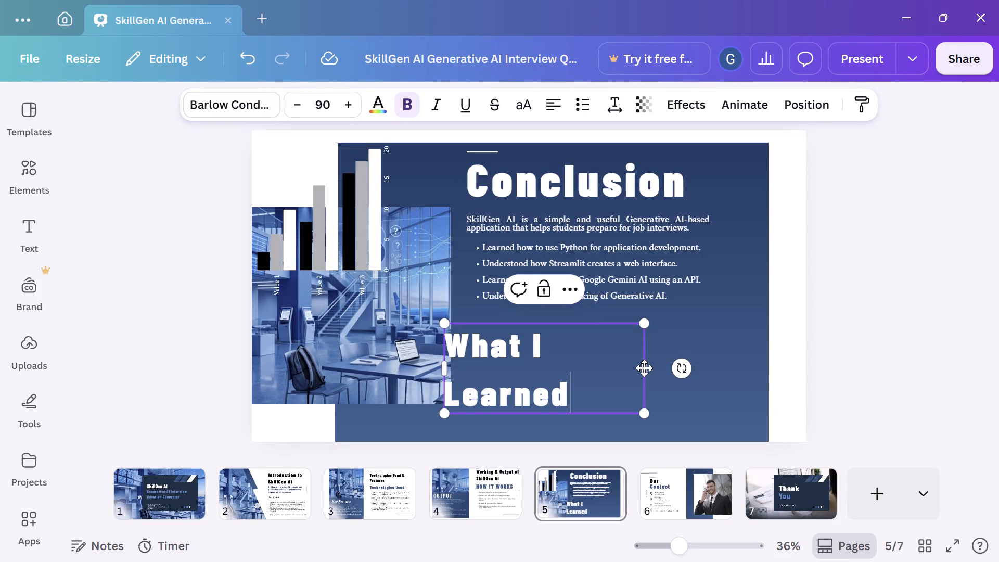
# Move the "What I Learned" heading clear of the photo and widen its text box so it fits on one line.
pyautogui.moveTo(644, 368); pyautogui.dragTo(682, 364)
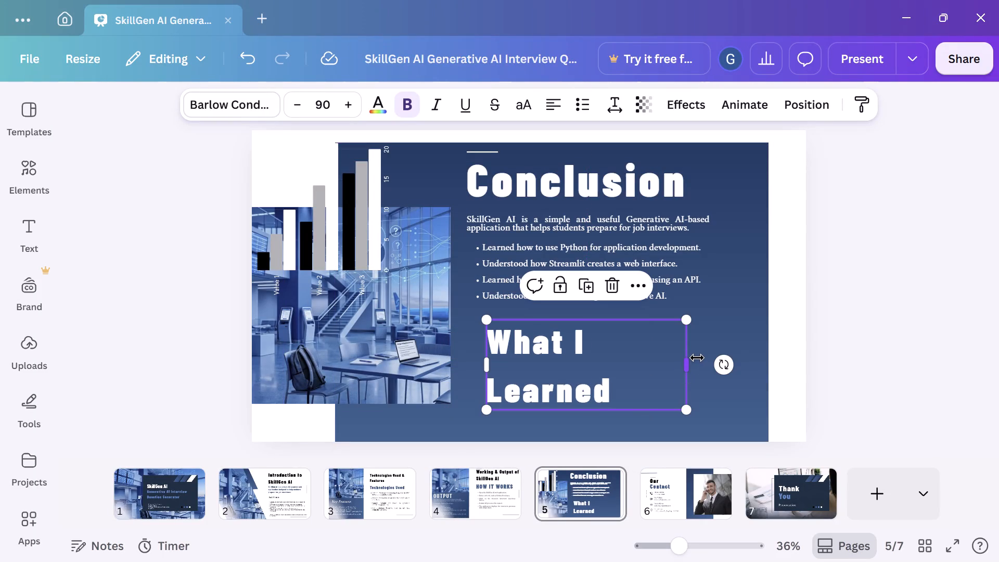
pyautogui.moveTo(697, 357); pyautogui.dragTo(764, 351)
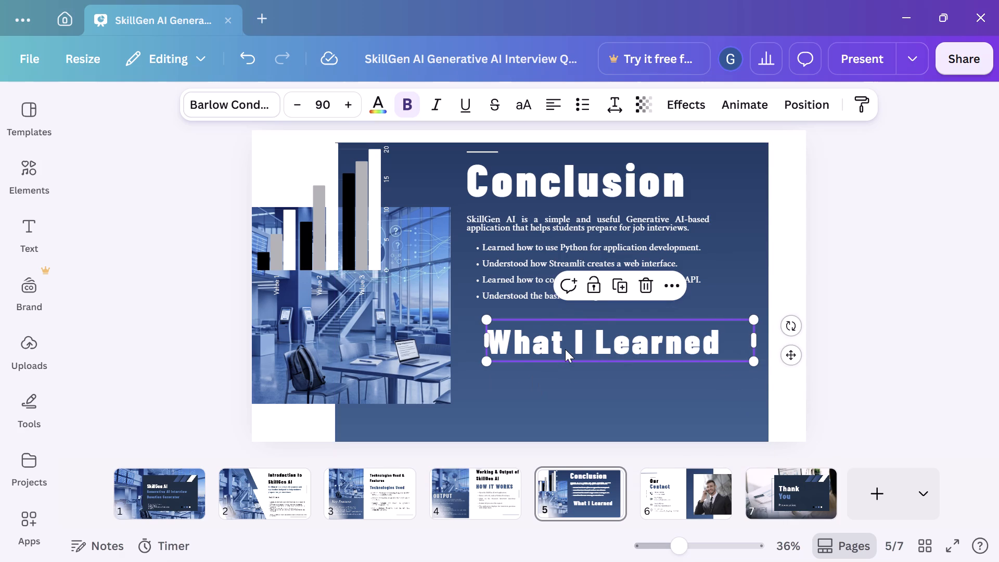
# Shift the bullet list down and place the "What I Learned" heading between it and the SkillGen AI paragraph, left-aligned with both.
pyautogui.moveTo(565, 349); pyautogui.dragTo(573, 389)
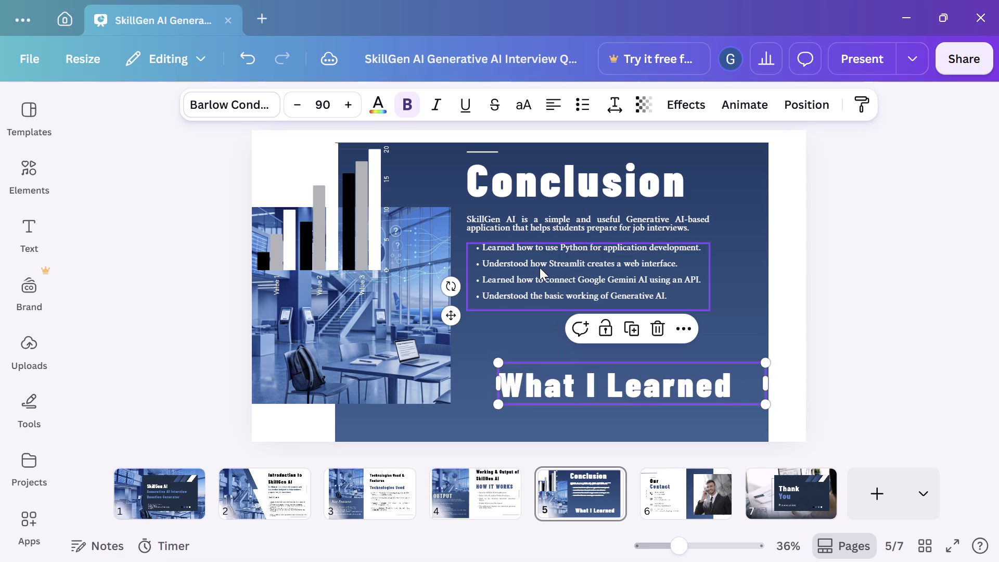
pyautogui.moveTo(540, 267); pyautogui.dragTo(543, 293)
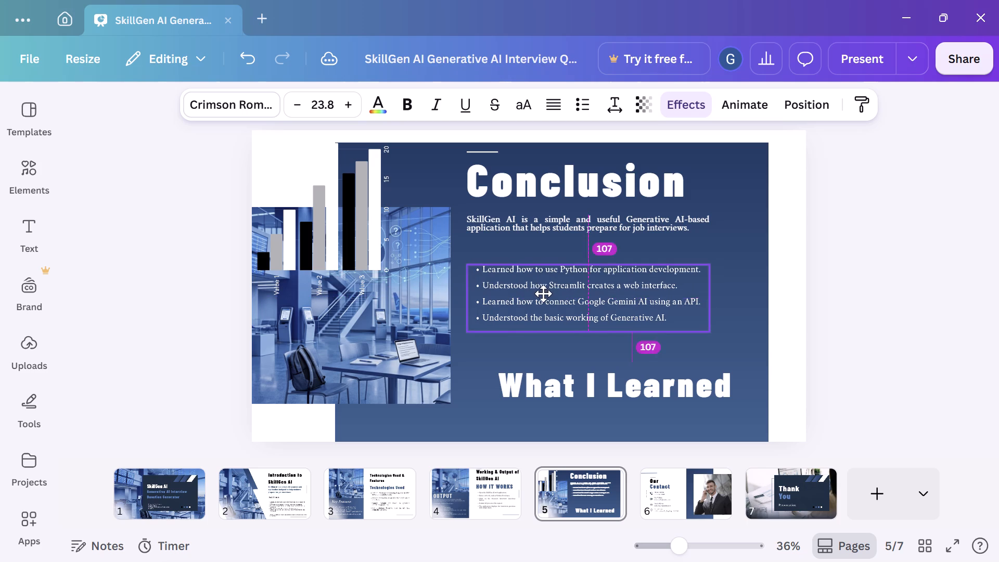
pyautogui.moveTo(543, 293); pyautogui.dragTo(541, 305)
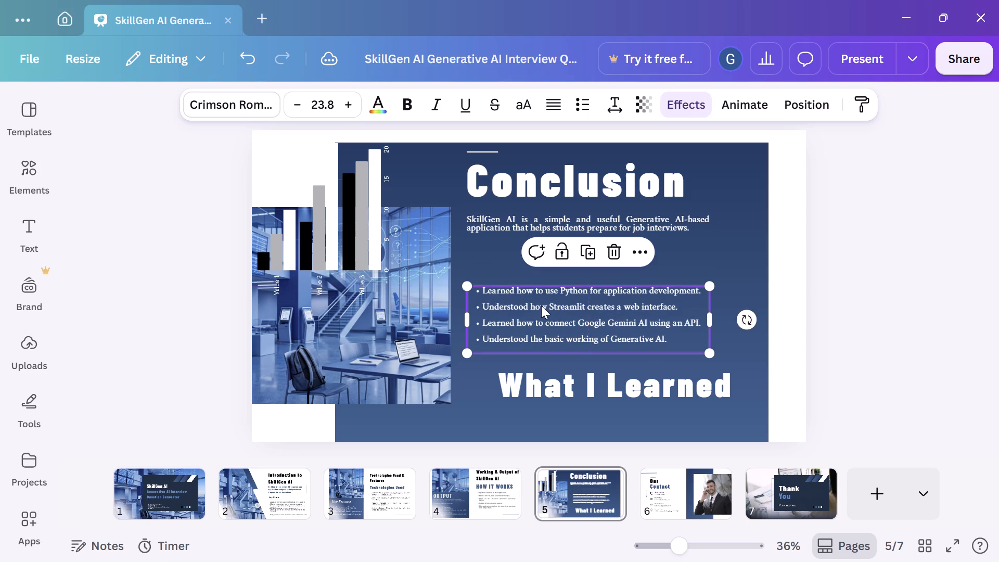
pyautogui.moveTo(554, 387); pyautogui.dragTo(550, 367)
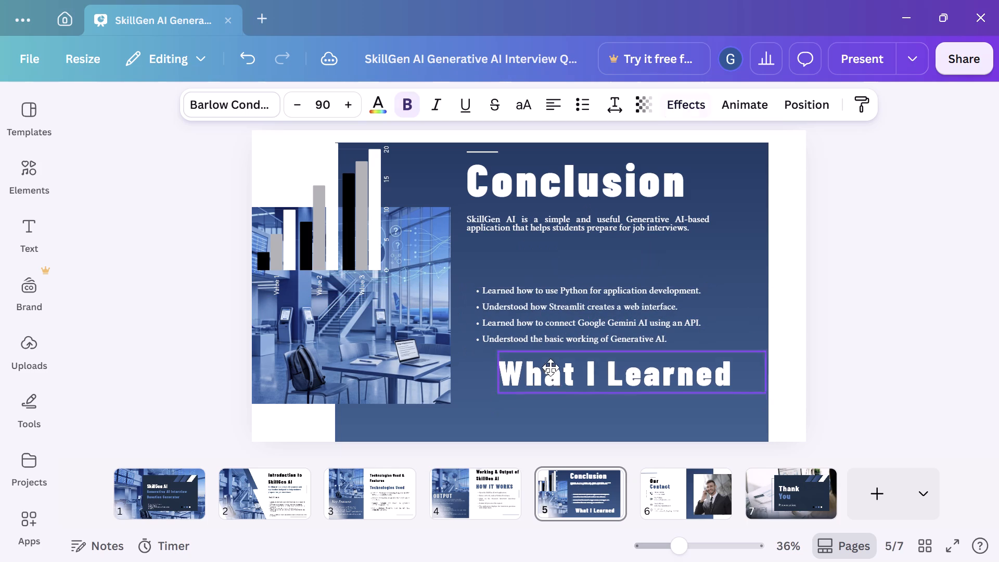
pyautogui.moveTo(550, 367); pyautogui.dragTo(520, 262)
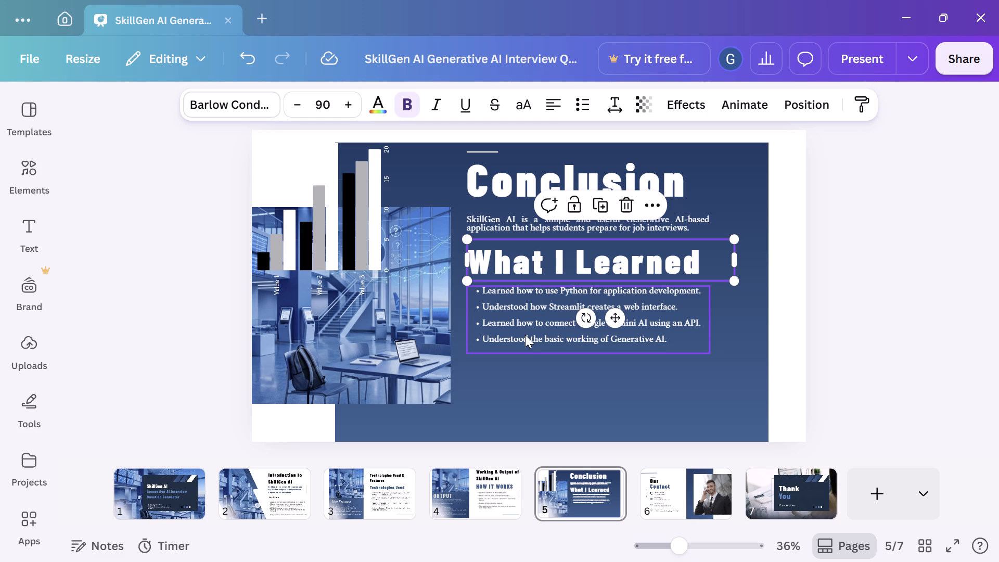
# Widen the gap between the "What I Learned" heading and the bullet list by lowering the list, and nudge the heading slightly down.
pyautogui.moveTo(525, 335); pyautogui.dragTo(527, 347)
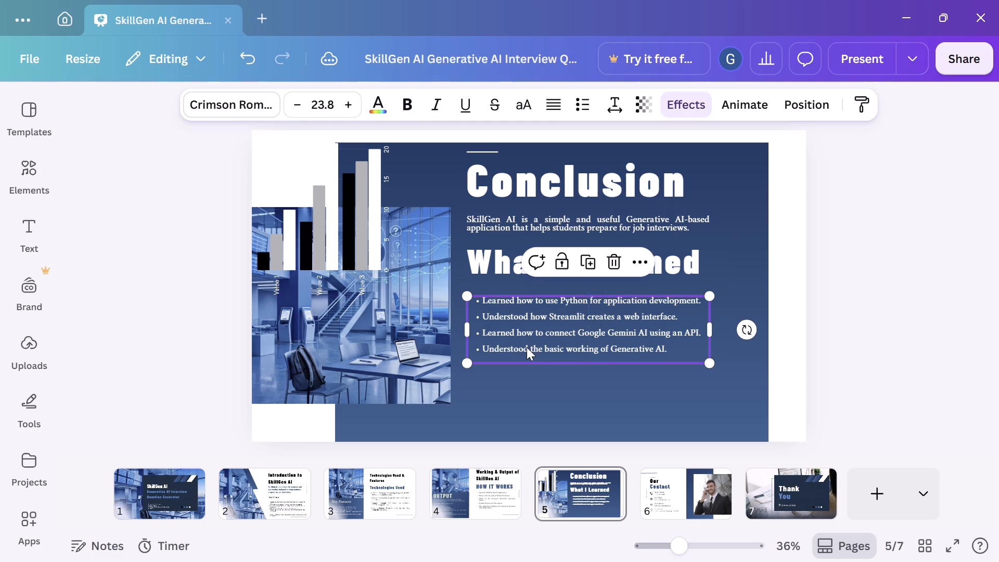
pyautogui.click(768, 259)
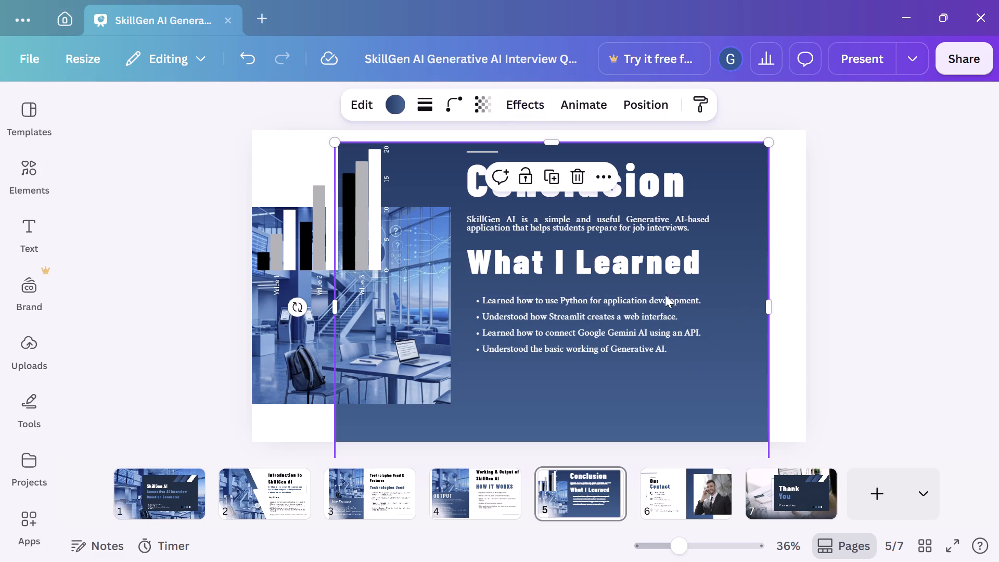
pyautogui.moveTo(585, 343); pyautogui.dragTo(587, 361)
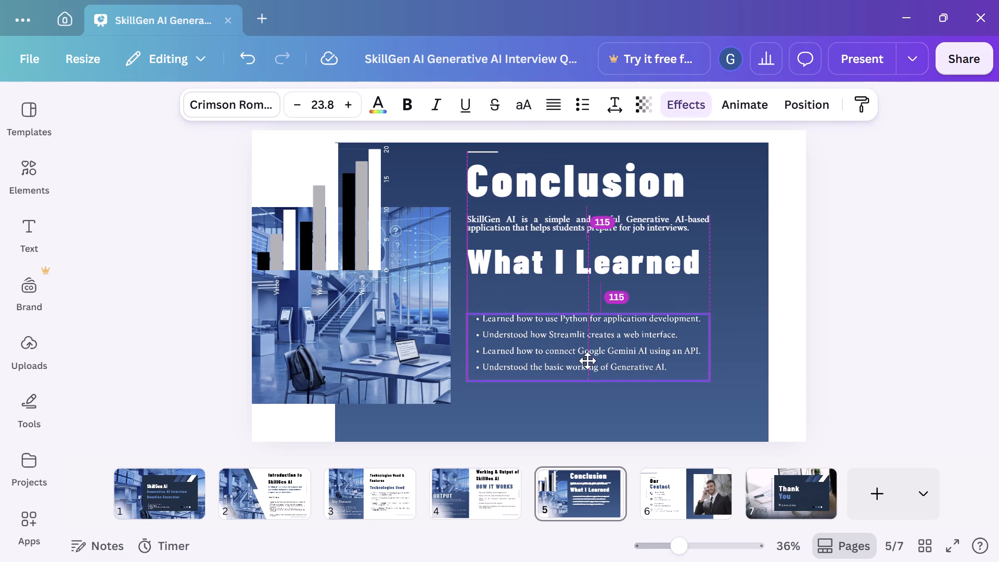
pyautogui.moveTo(587, 361); pyautogui.dragTo(588, 362)
pyautogui.click(505, 256)
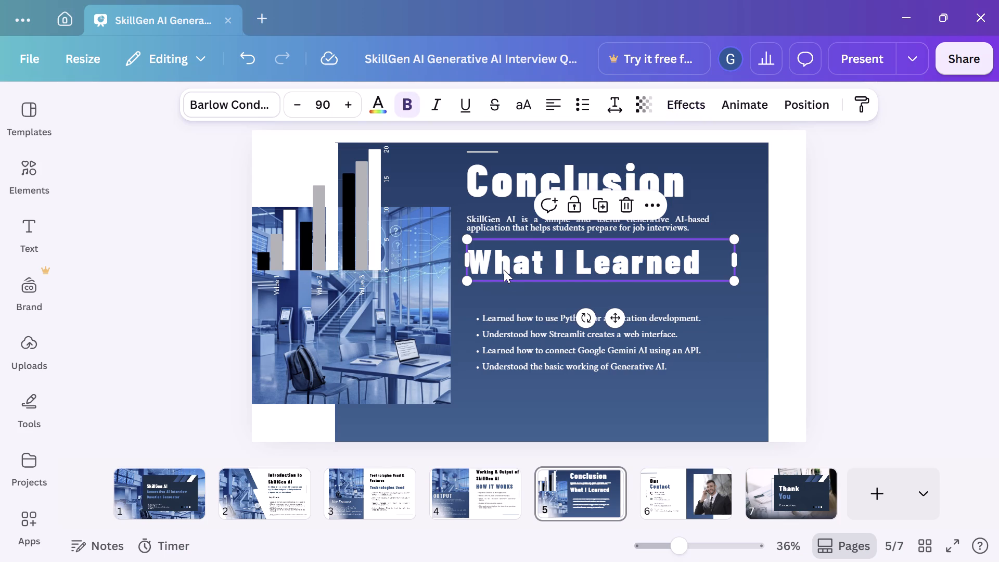
pyautogui.moveTo(504, 270); pyautogui.dragTo(505, 274)
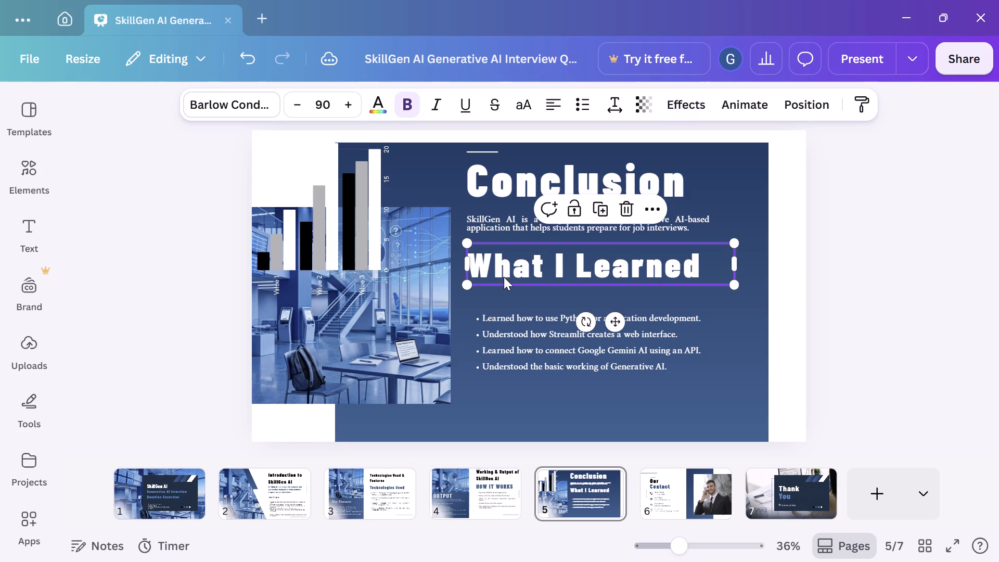
# Enlarge the bullet list slightly by scaling its text box proportionally from the lower-right corner.
pyautogui.click(532, 363)
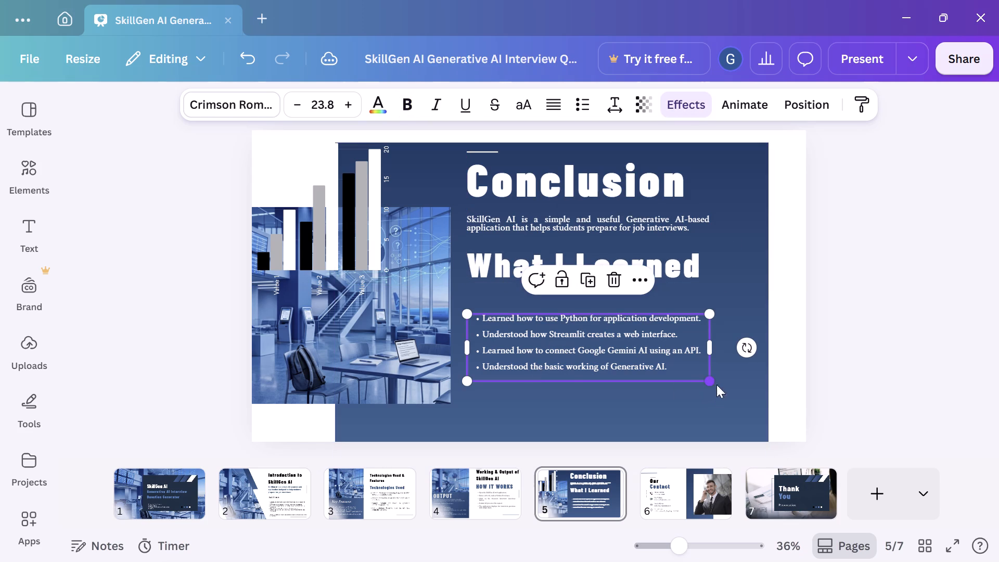
pyautogui.moveTo(711, 379); pyautogui.dragTo(716, 384)
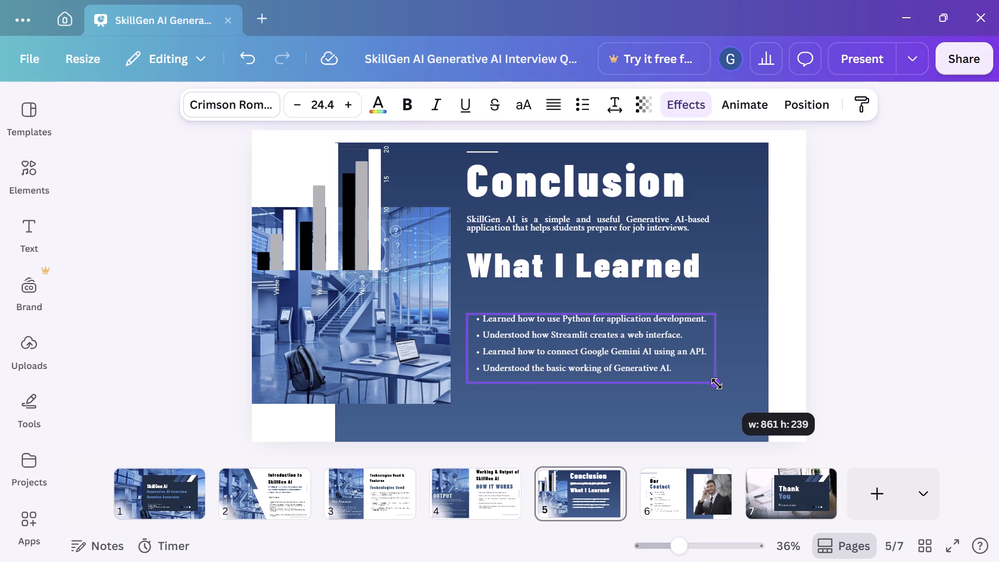
pyautogui.moveTo(716, 384); pyautogui.dragTo(721, 389)
pyautogui.click(843, 293)
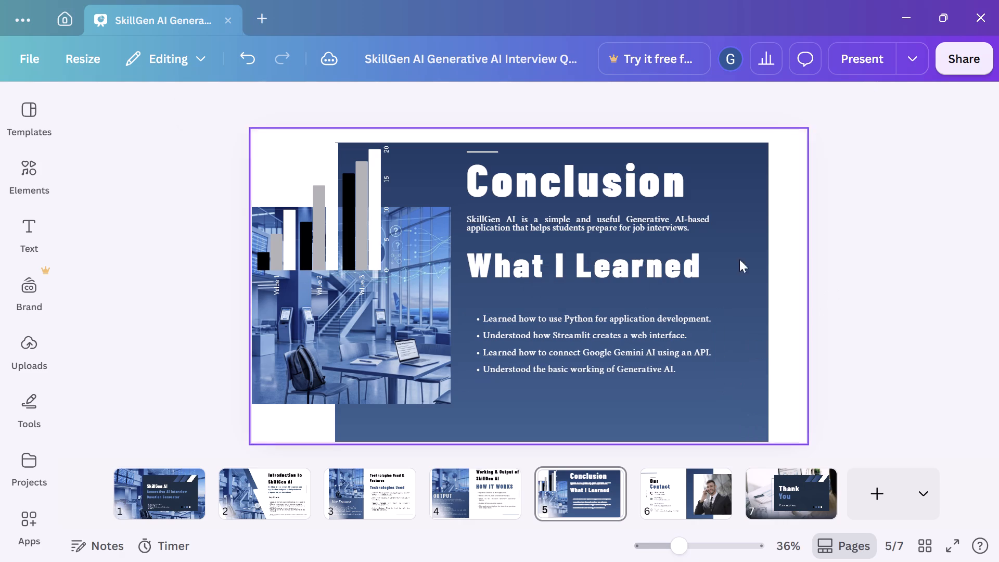
# Move the "What I Learned" heading down so it sits evenly between the SkillGen AI paragraph and the bullet list.
pyautogui.click(647, 226)
pyautogui.click(647, 226)
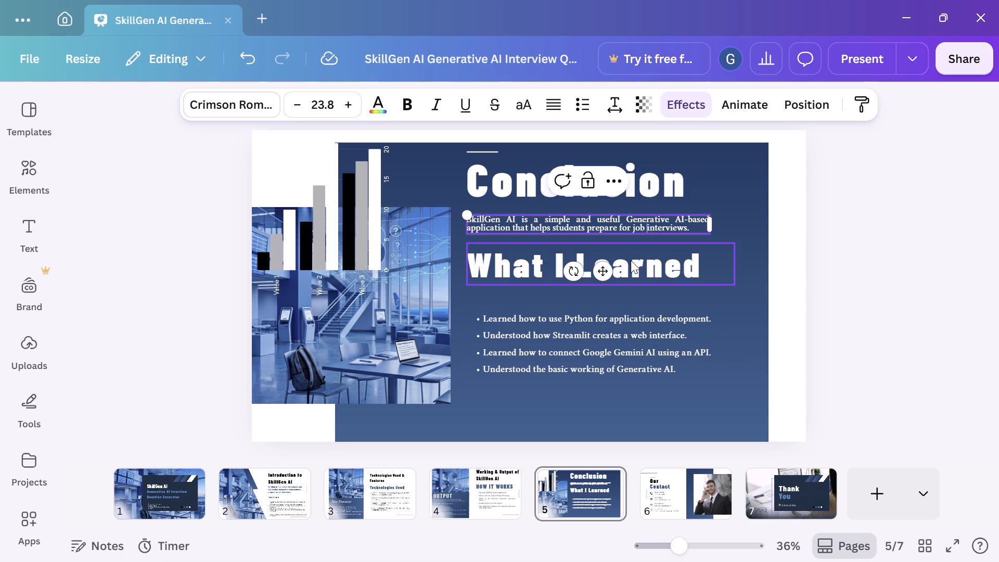
pyautogui.moveTo(631, 260); pyautogui.dragTo(629, 269)
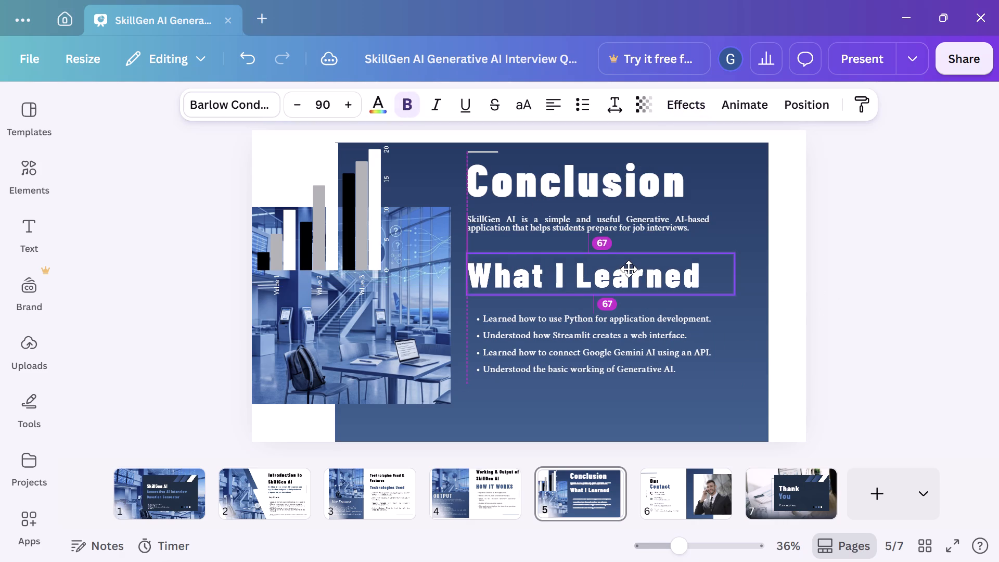
pyautogui.moveTo(629, 269); pyautogui.dragTo(629, 268)
pyautogui.click(862, 264)
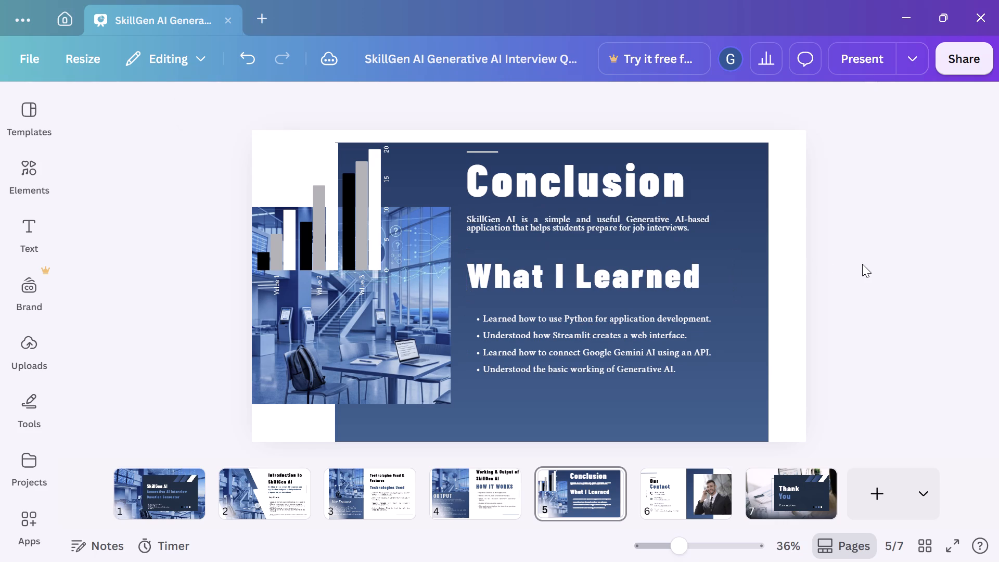
# Delete the leftover bar chart overlapping the photo on slide 5.
pyautogui.click(353, 224)
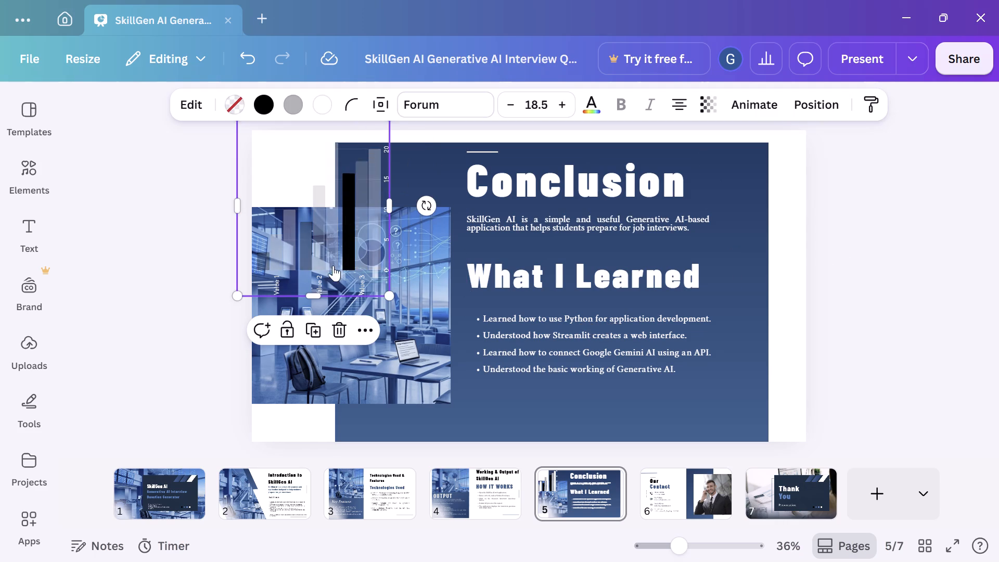
pyautogui.click(343, 331)
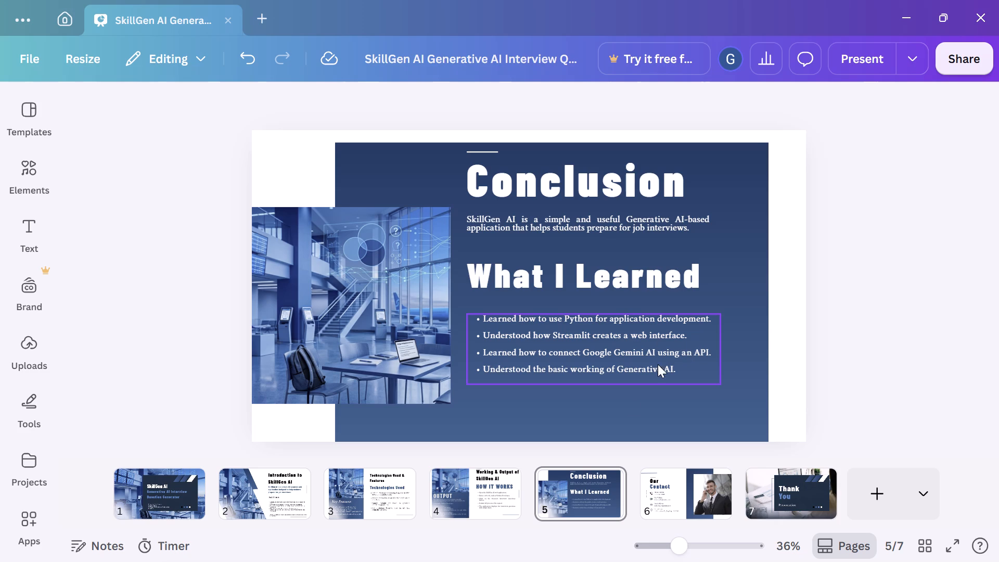
# Review slides 4, 1 and 2 alongside the Conclusion slide to check their content and layout.
pyautogui.moveTo(530, 480); pyautogui.dragTo(504, 480)
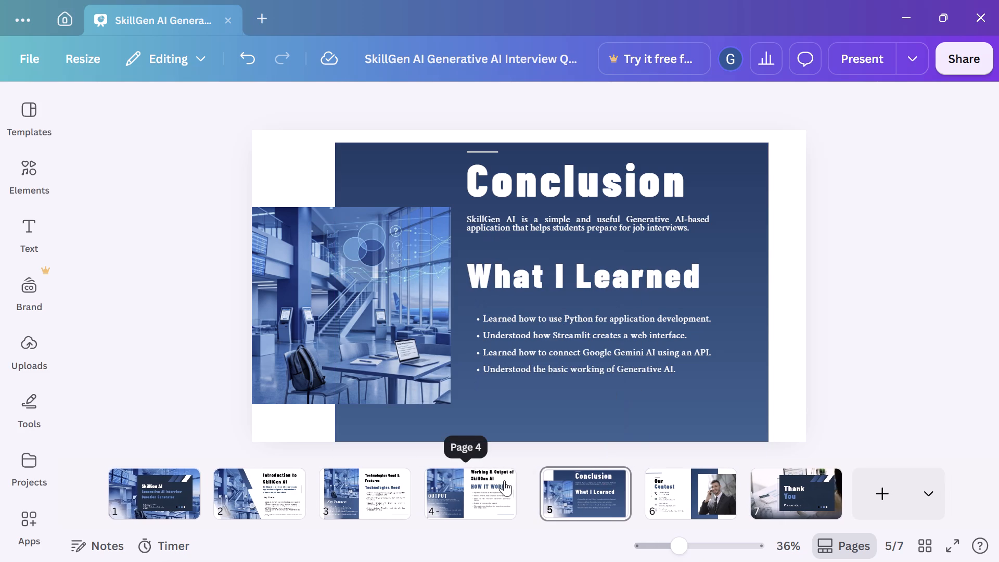
pyautogui.click(504, 480)
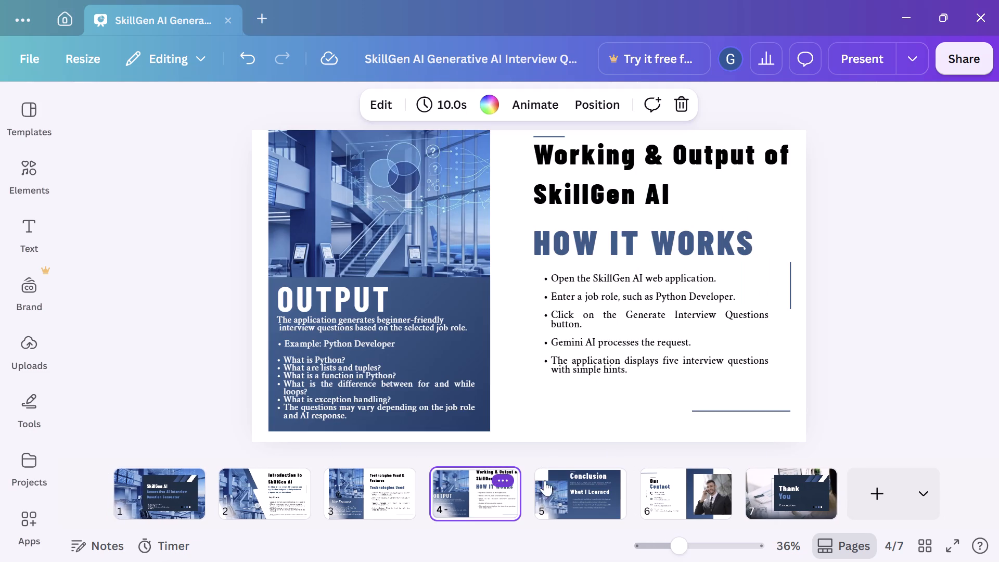
pyautogui.click(564, 485)
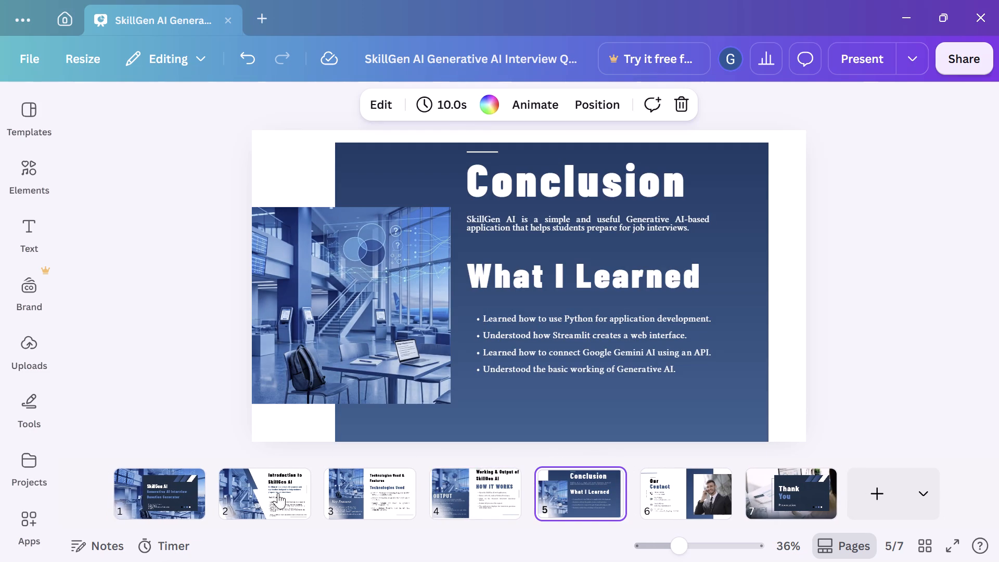
pyautogui.click(158, 492)
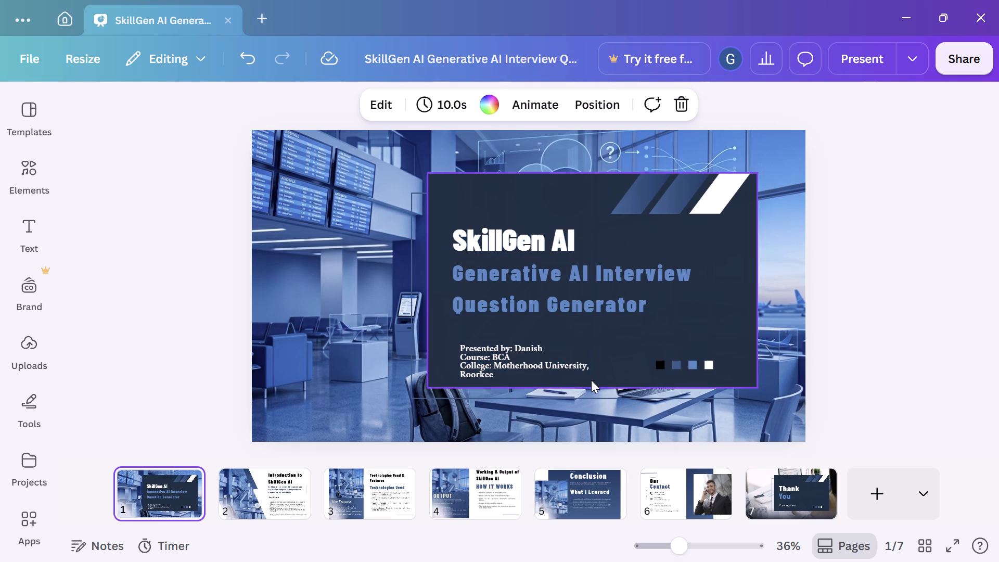
pyautogui.click(292, 496)
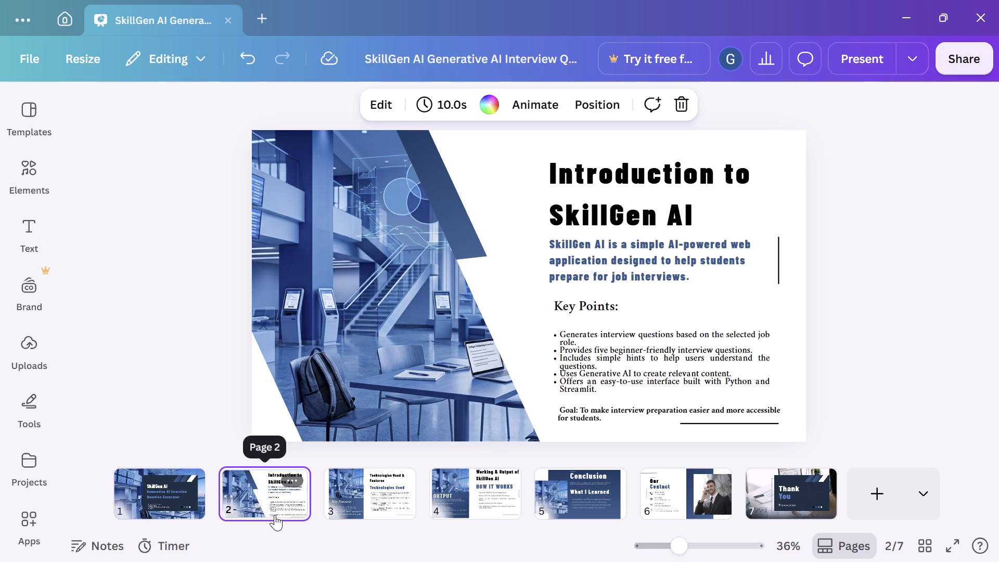
pyautogui.click(592, 488)
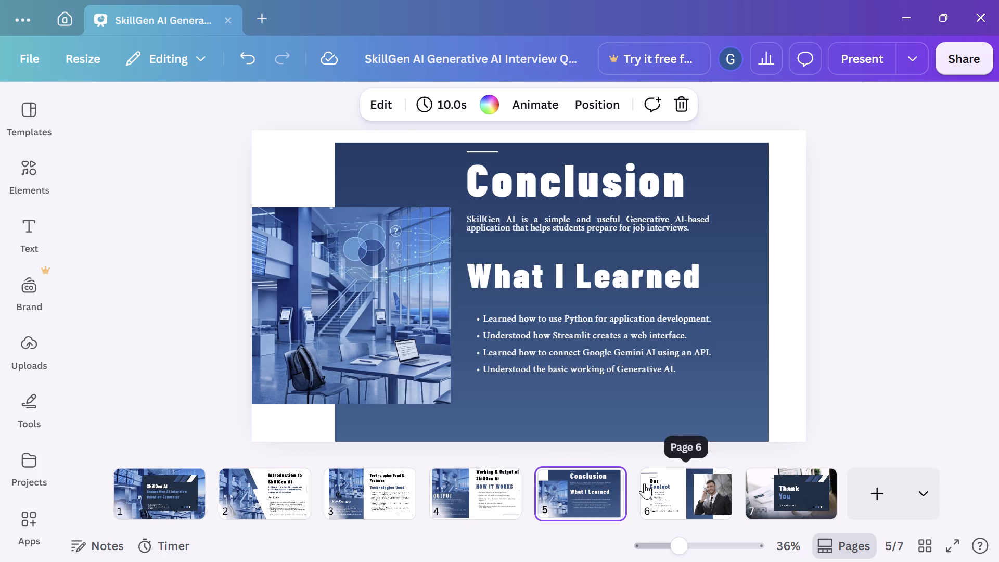
# Replace the businessman photo on slide 6 with the uploaded blue airport lounge image.
pyautogui.click(644, 483)
pyautogui.click(683, 360)
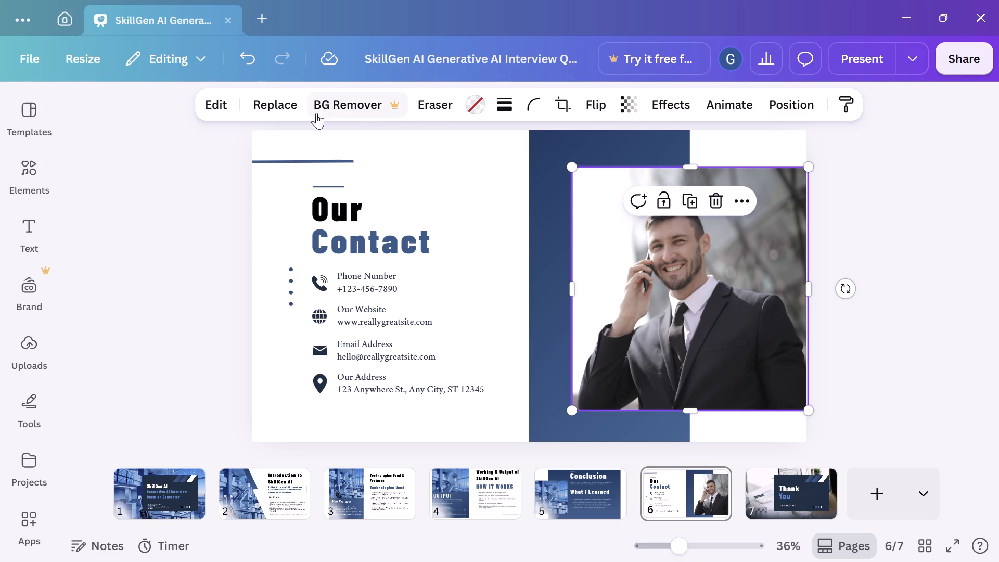
pyautogui.click(284, 103)
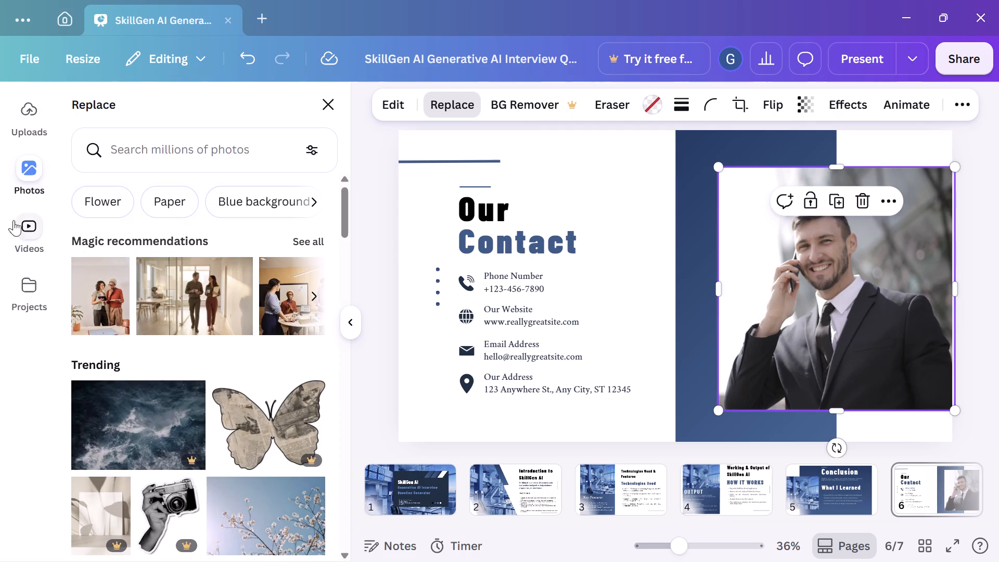
pyautogui.click(30, 113)
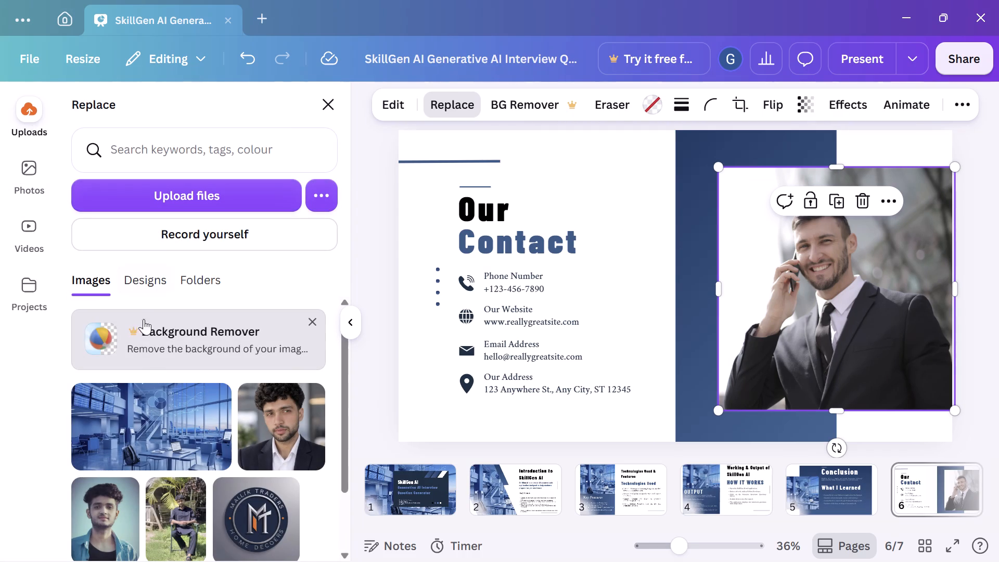
pyautogui.click(148, 419)
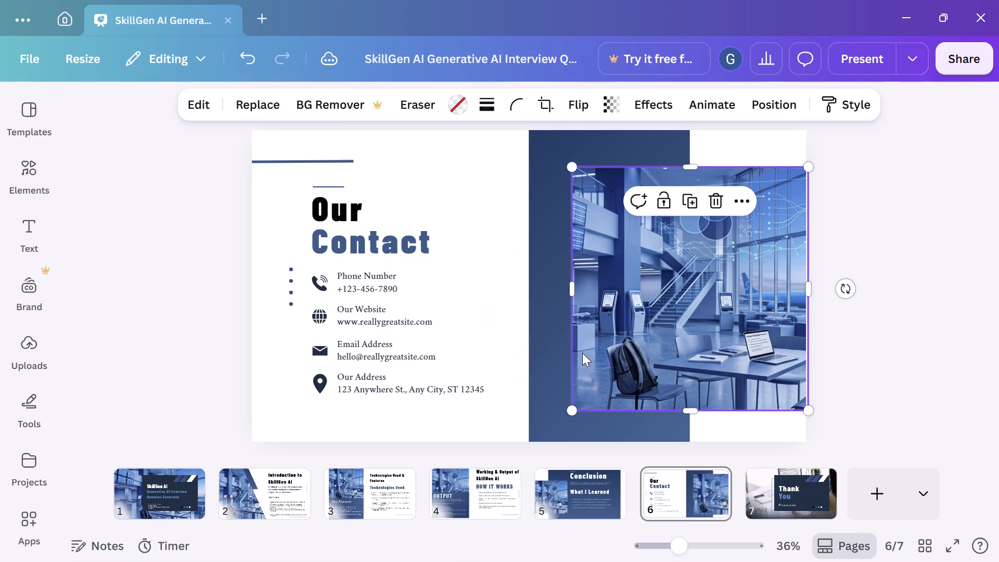
pyautogui.click(374, 337)
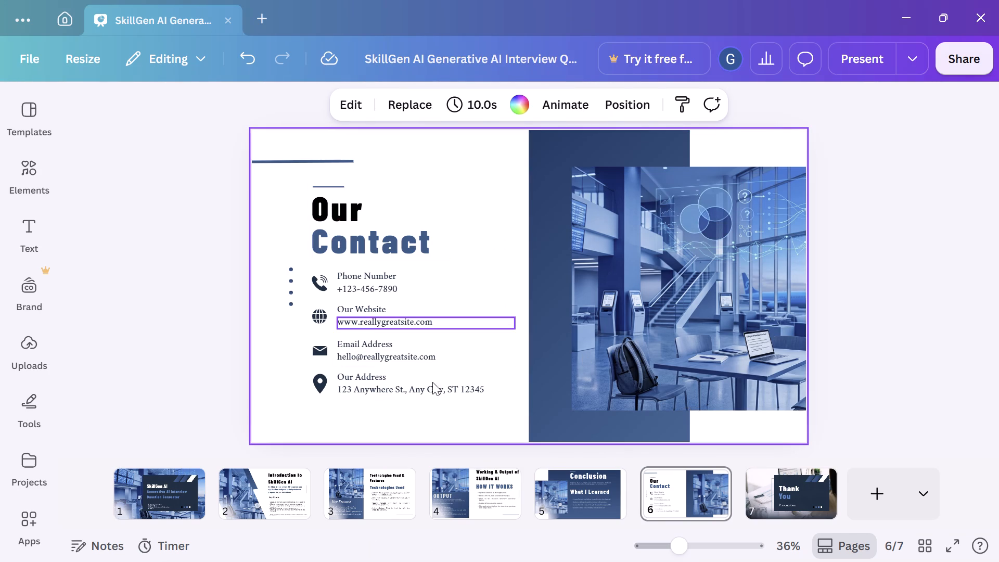
pyautogui.click(465, 499)
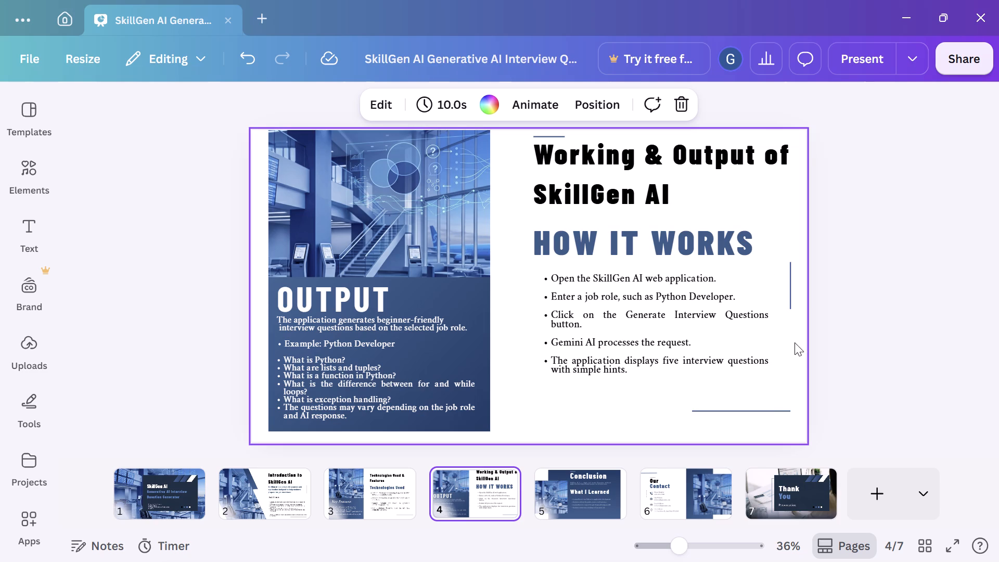
pyautogui.moveTo(790, 298); pyautogui.dragTo(795, 298)
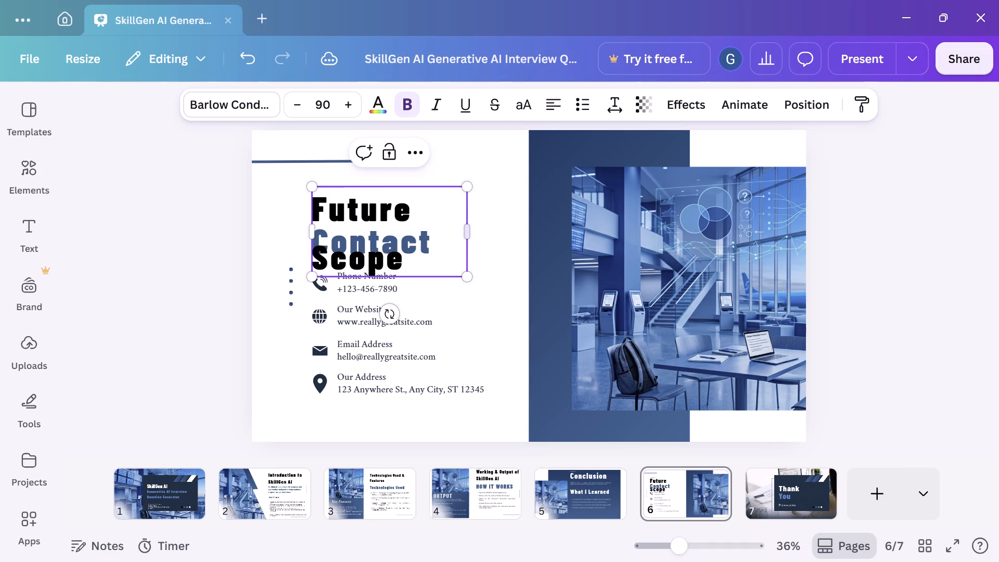
# Widen the "Future Scope" text box to fit one line and place it near the slide's left edge, above the contact details.
pyautogui.moveTo(467, 233); pyautogui.dragTo(490, 221)
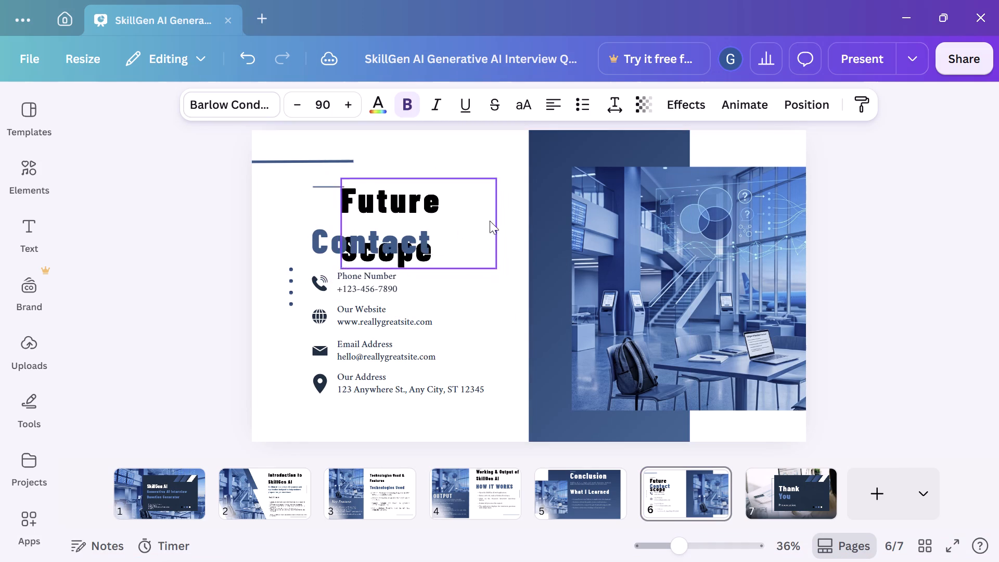
pyautogui.moveTo(490, 221); pyautogui.dragTo(484, 219)
pyautogui.moveTo(484, 219); pyautogui.dragTo(450, 216)
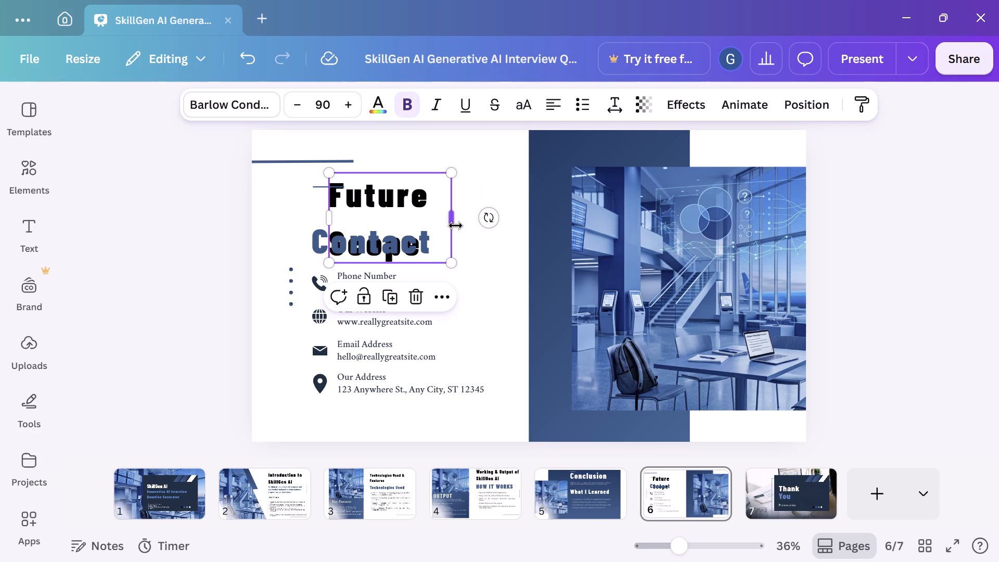
pyautogui.moveTo(458, 223); pyautogui.dragTo(556, 188)
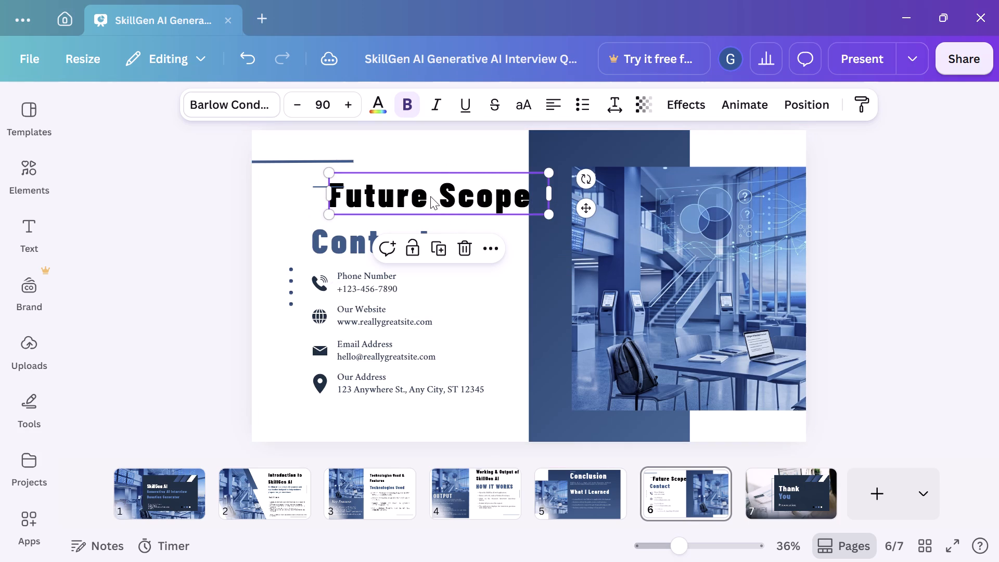
pyautogui.moveTo(430, 196); pyautogui.dragTo(364, 218)
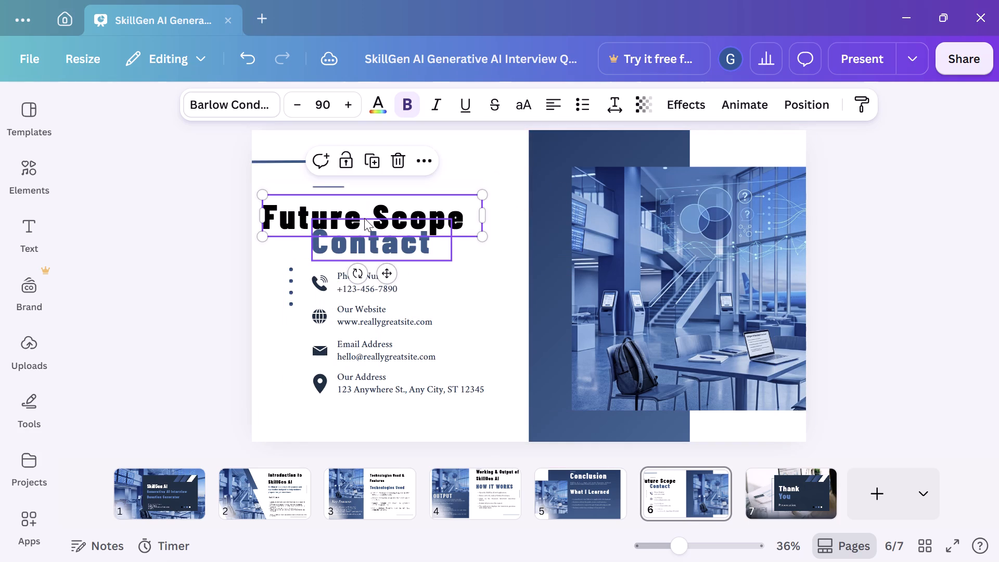
# Lower the long blue line above the "Future Scope" heading until it is level with the photo's top edge.
pyautogui.click(263, 158)
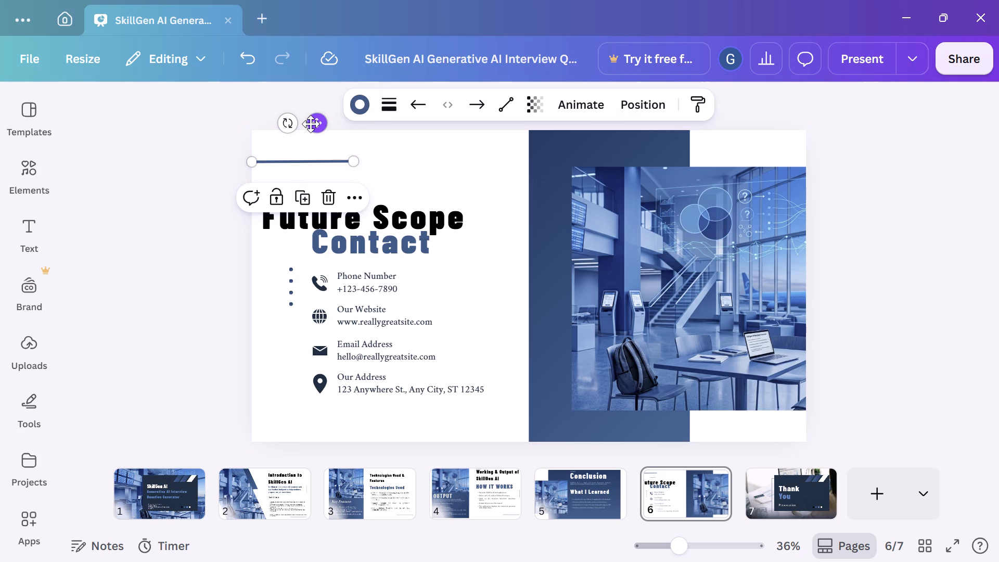
pyautogui.moveTo(311, 124); pyautogui.dragTo(312, 117)
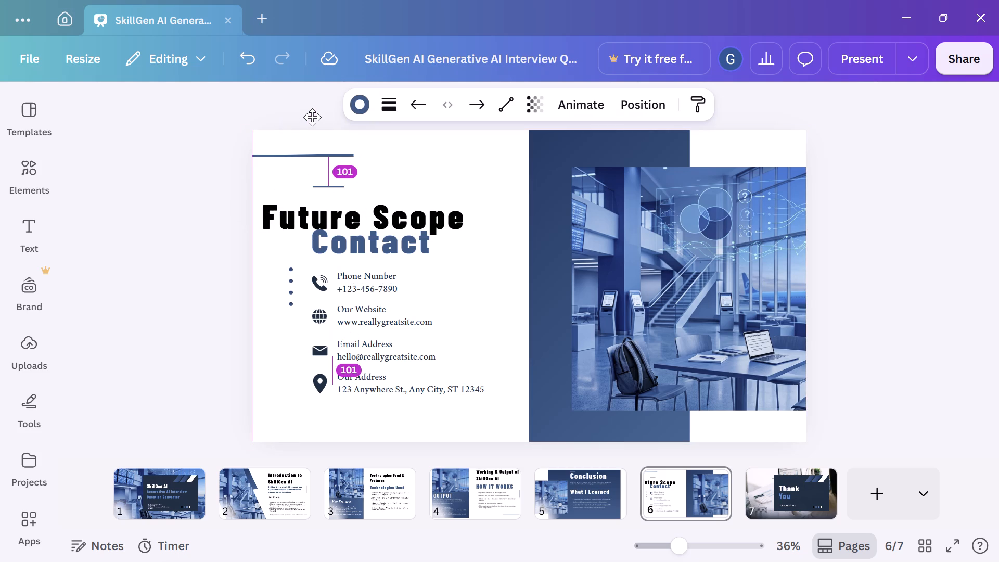
pyautogui.moveTo(312, 117); pyautogui.dragTo(311, 130)
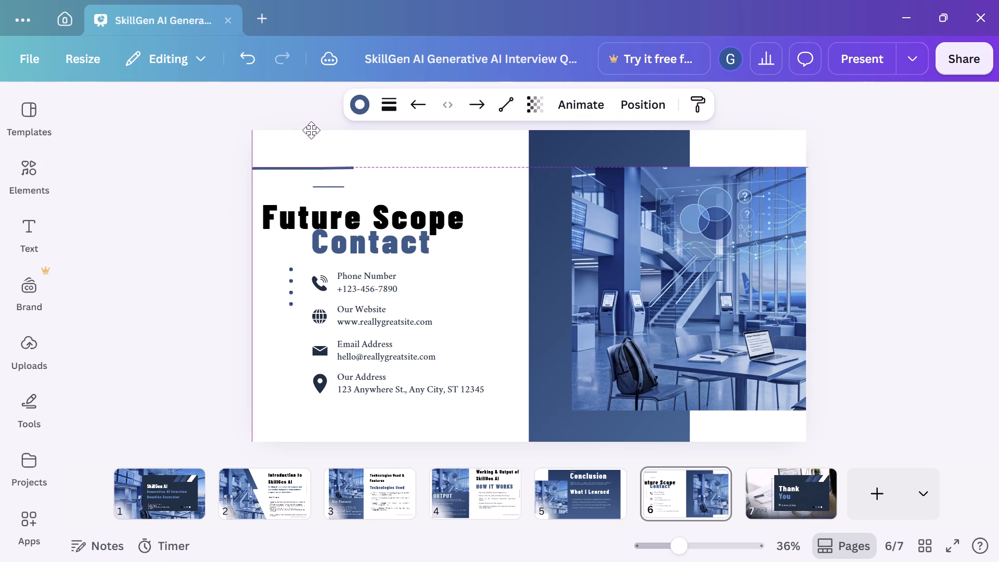
pyautogui.moveTo(311, 130); pyautogui.dragTo(312, 128)
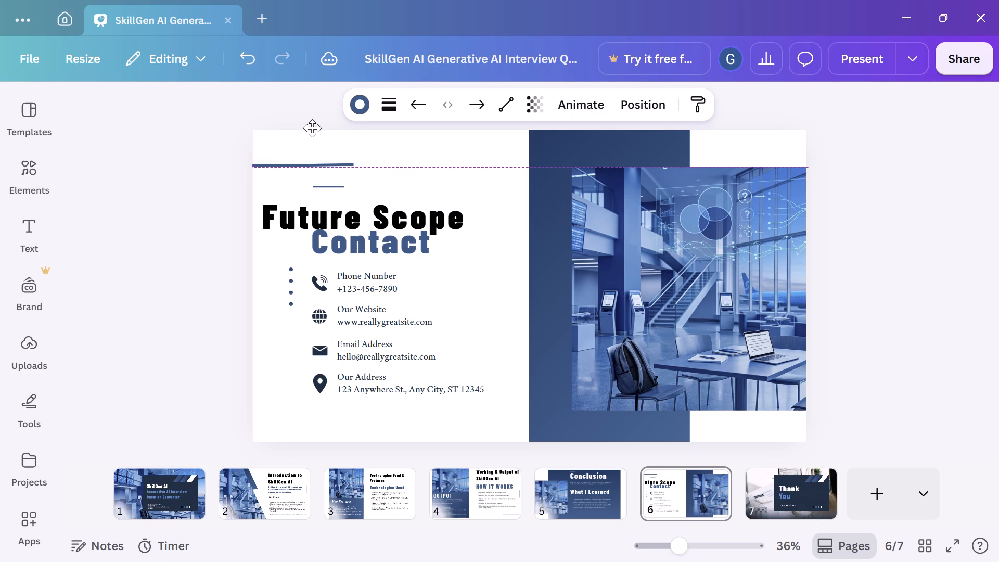
pyautogui.moveTo(312, 128); pyautogui.dragTo(312, 131)
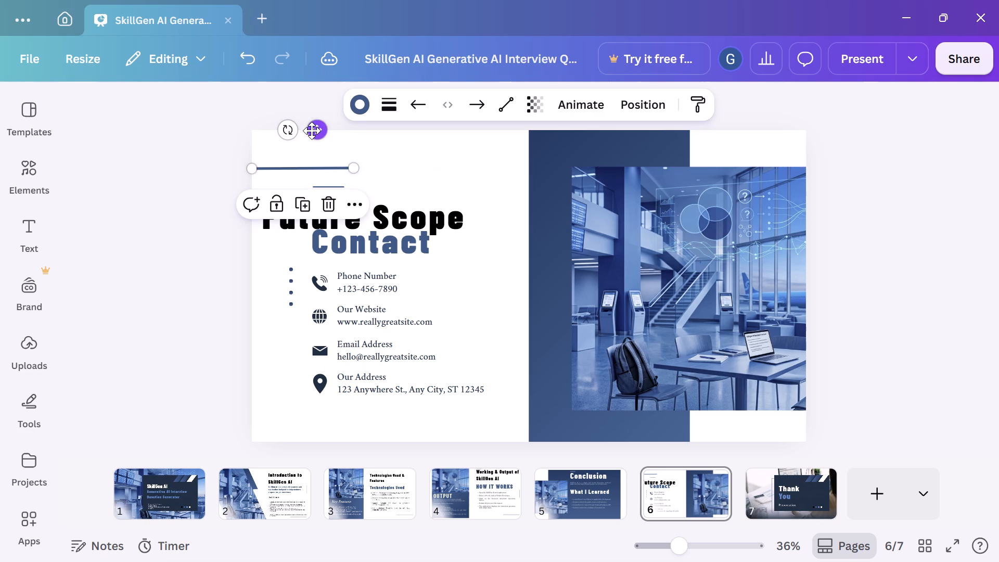
# Move the "Contact" heading on slide 6 down beside the contact details, overlapping the edge of the dark blue panel.
pyautogui.click(391, 253)
pyautogui.moveTo(391, 253); pyautogui.dragTo(399, 296)
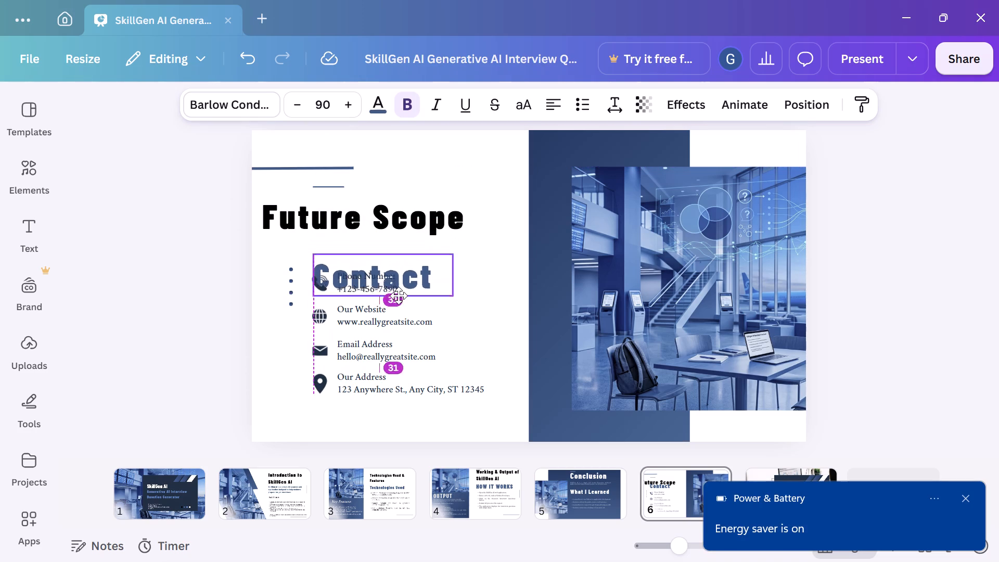
pyautogui.moveTo(399, 296); pyautogui.dragTo(518, 329)
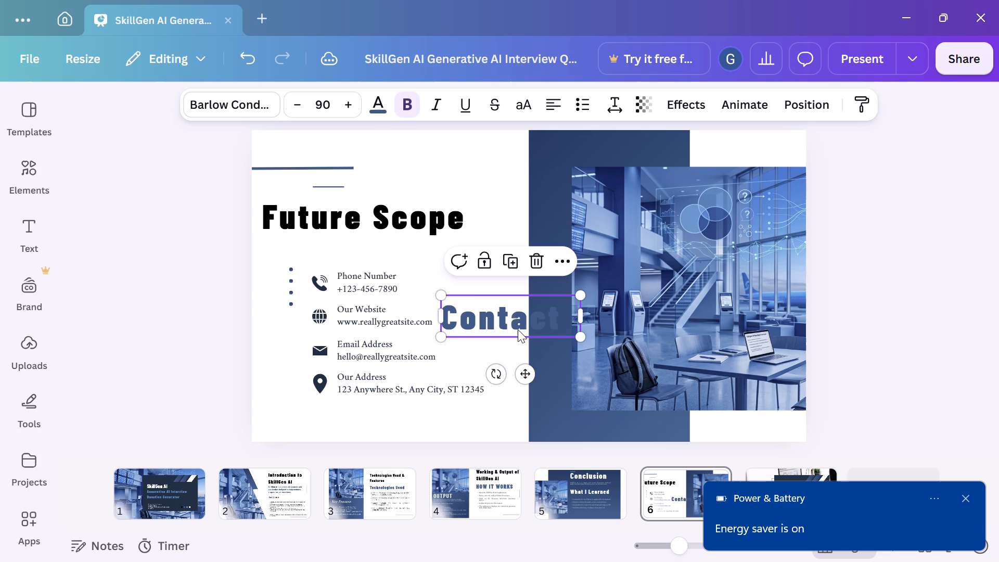
# Move the "Future Scope" heading up and slightly toward the photo, just below the long blue line.
pyautogui.moveTo(424, 227); pyautogui.dragTo(456, 211)
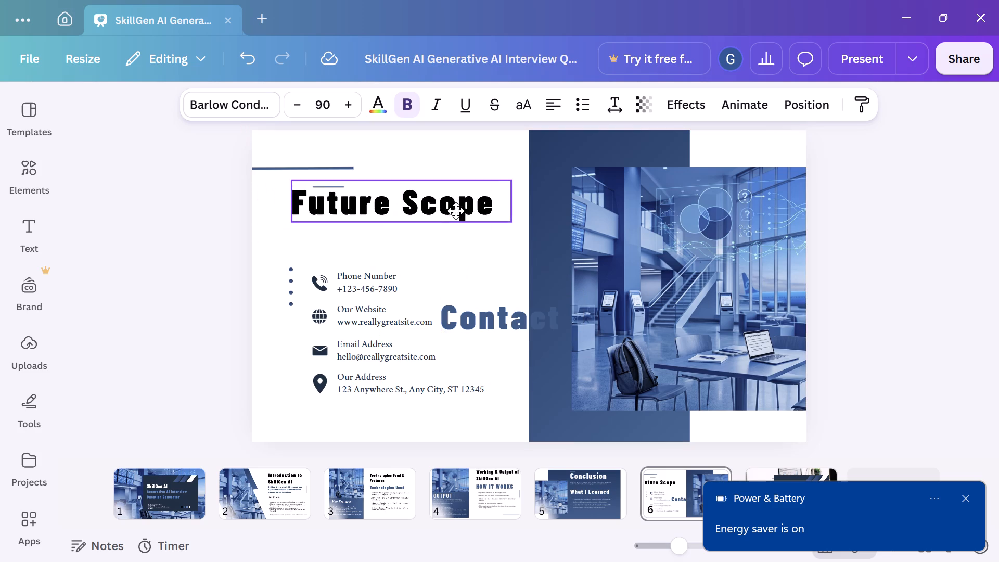
pyautogui.moveTo(456, 211); pyautogui.dragTo(454, 211)
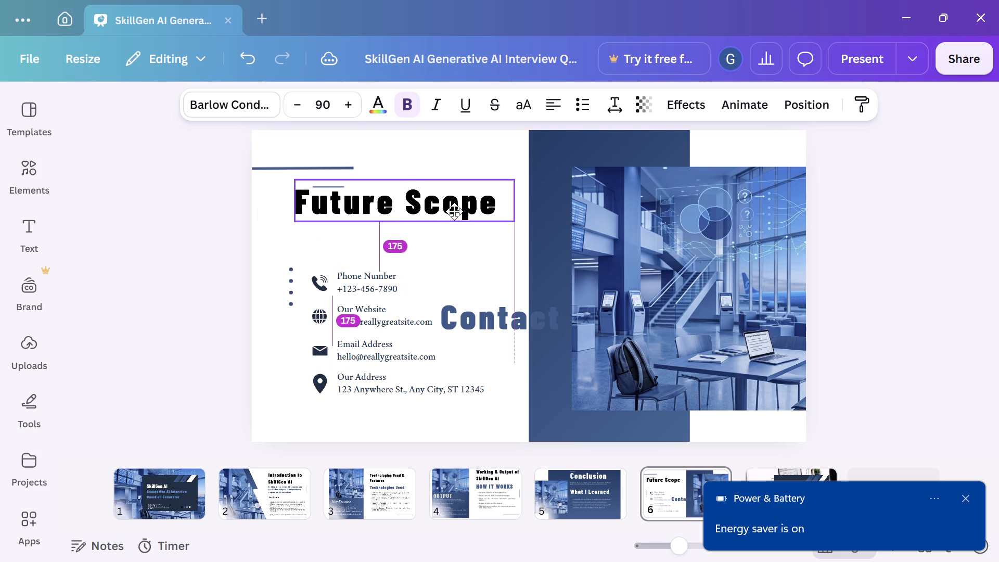
pyautogui.moveTo(454, 211); pyautogui.dragTo(446, 213)
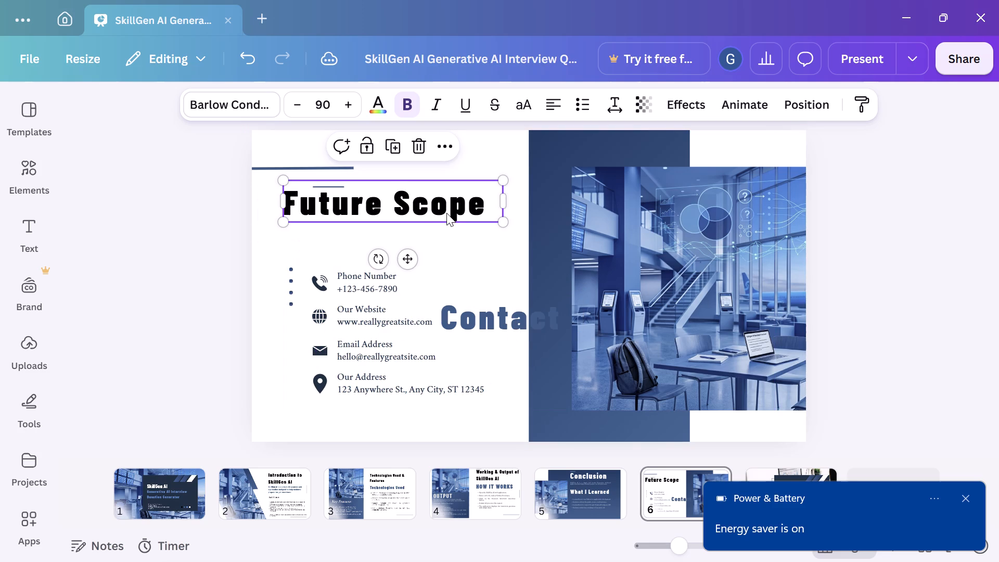
# Move the short blue line just above the "Future Scope" heading and align it with the start of the heading's text box.
pyautogui.click(339, 188)
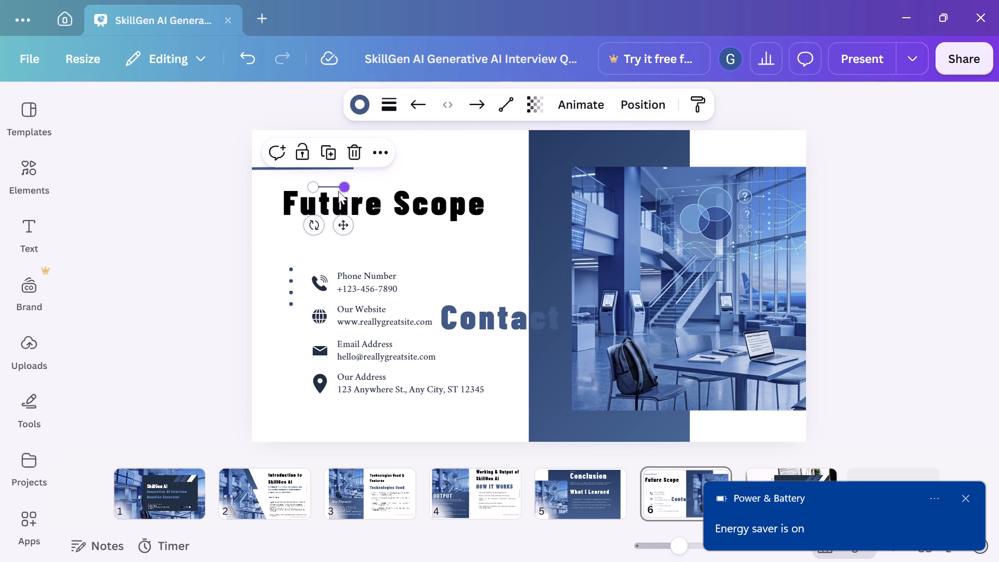
pyautogui.moveTo(342, 222); pyautogui.dragTo(331, 218)
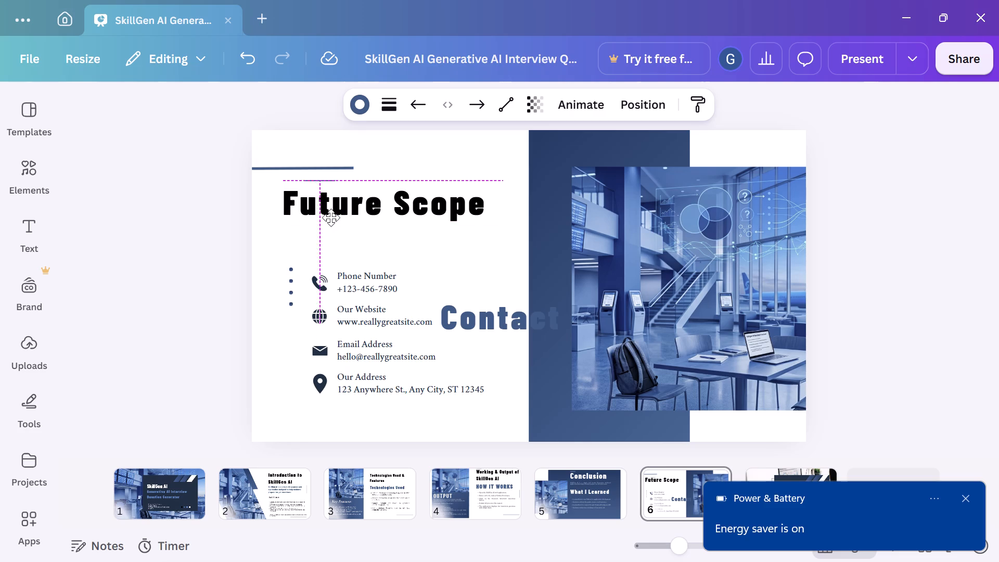
pyautogui.moveTo(331, 218); pyautogui.dragTo(313, 211)
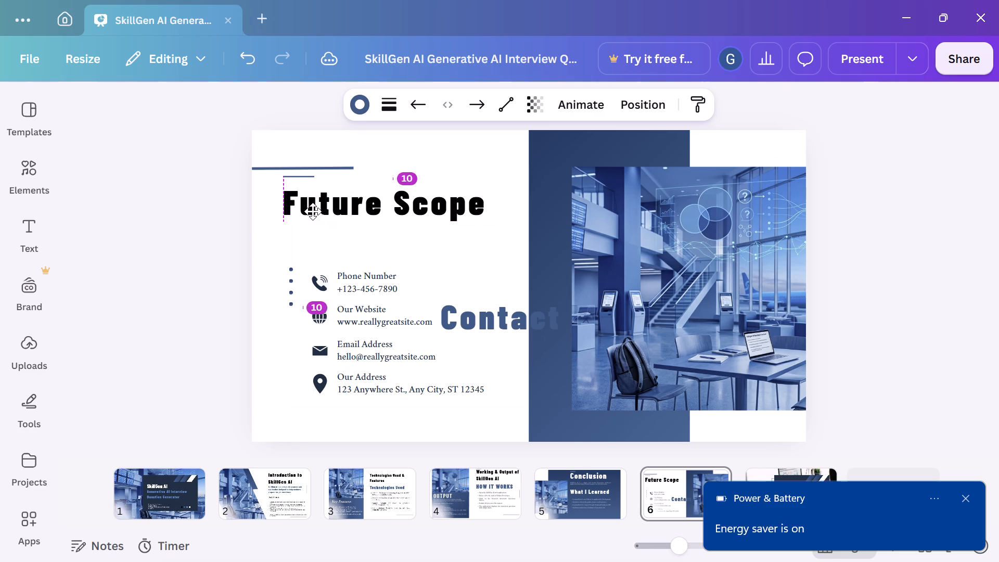
pyautogui.moveTo(313, 211); pyautogui.dragTo(312, 211)
pyautogui.moveTo(312, 211); pyautogui.dragTo(312, 211)
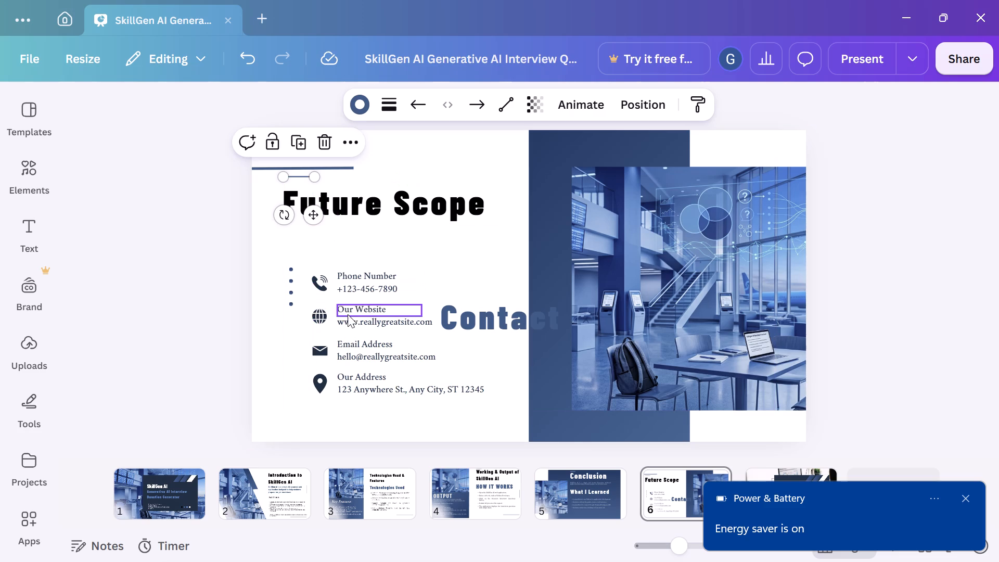
pyautogui.click(290, 272)
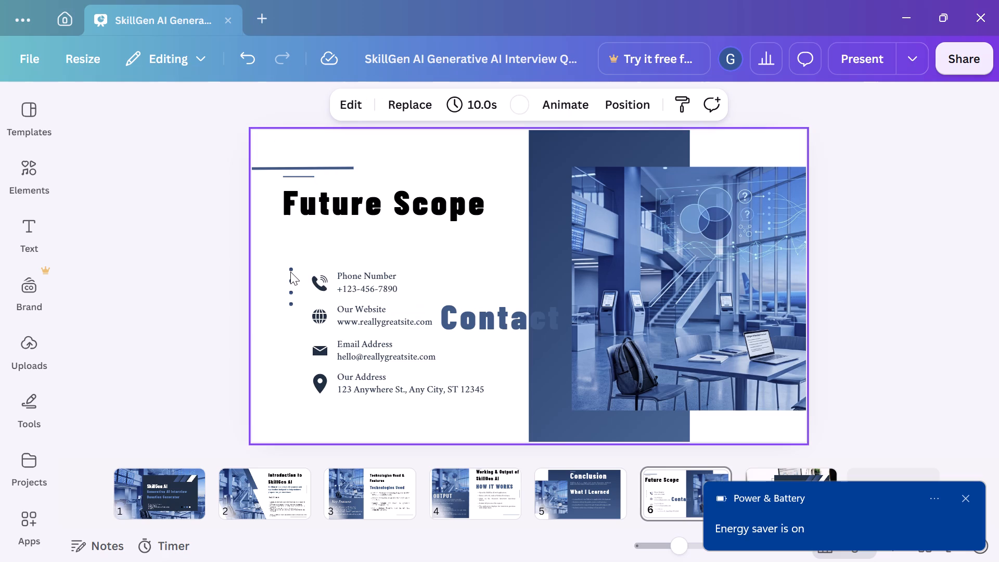
pyautogui.click(288, 264)
pyautogui.click(291, 275)
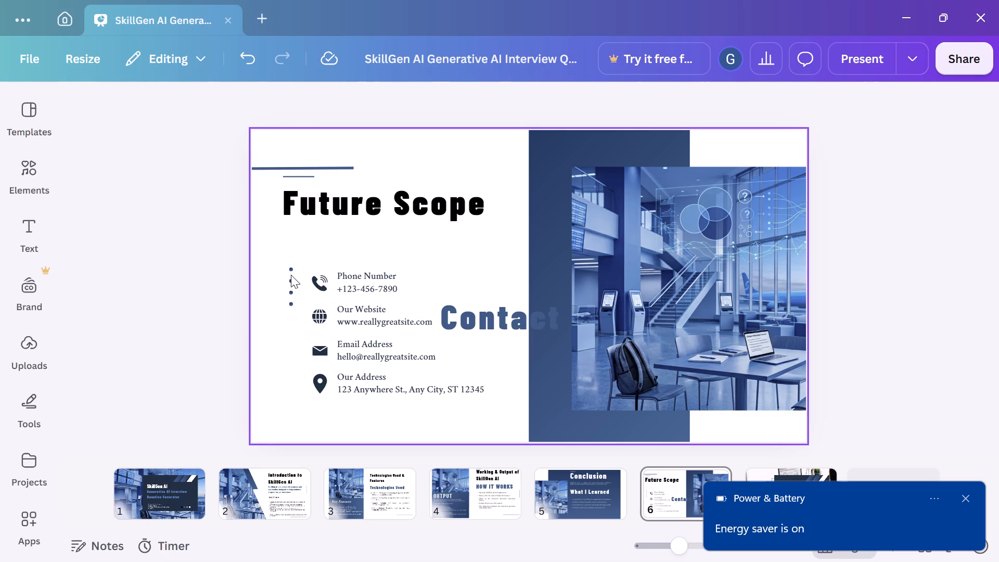
pyautogui.click(291, 269)
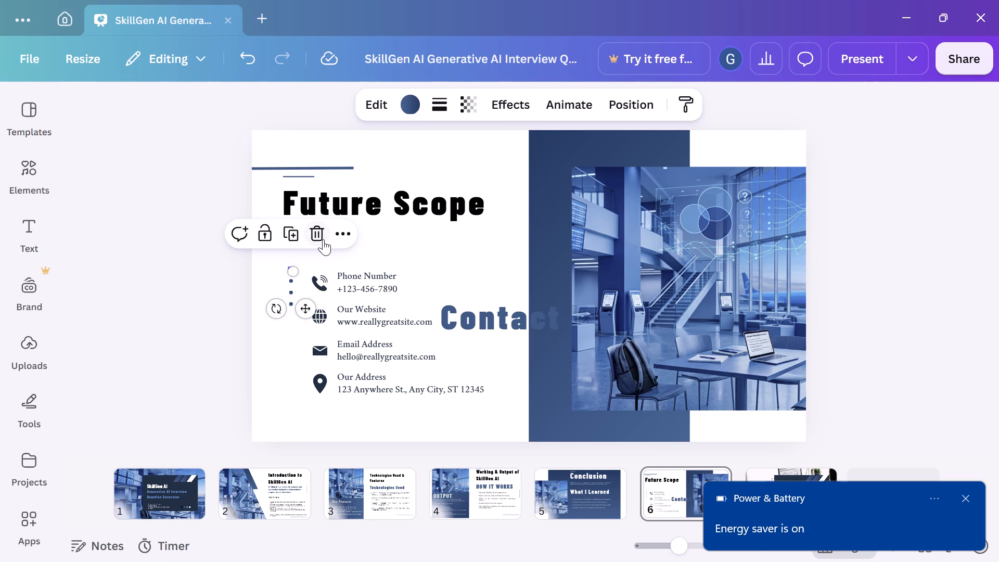
pyautogui.click(323, 239)
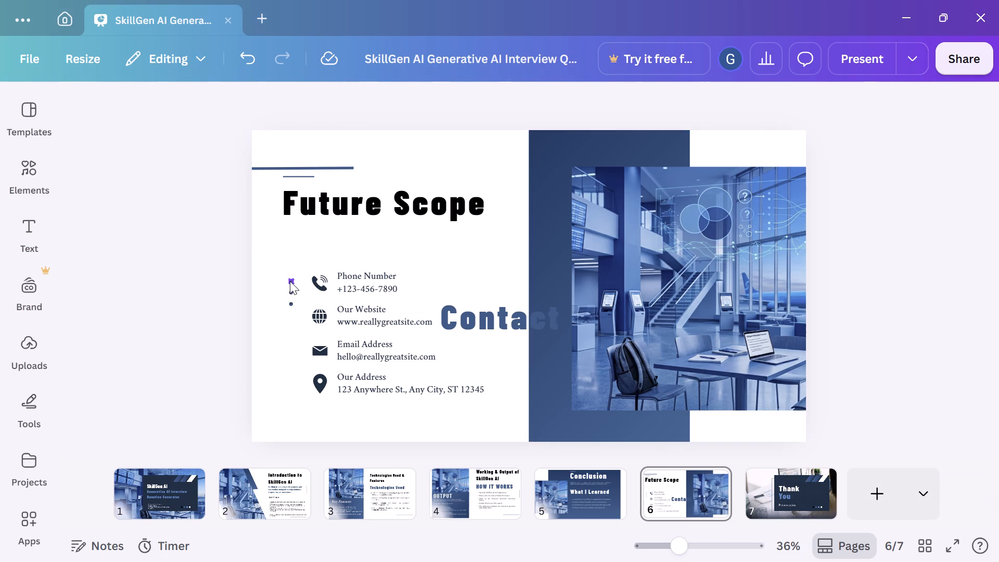
pyautogui.click(290, 281)
pyautogui.click(314, 253)
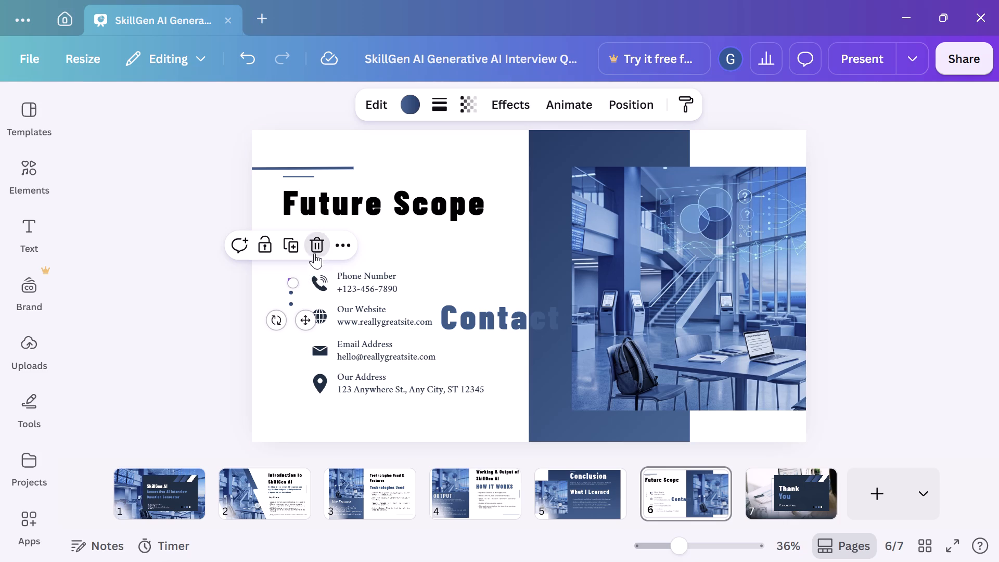
pyautogui.click(292, 296)
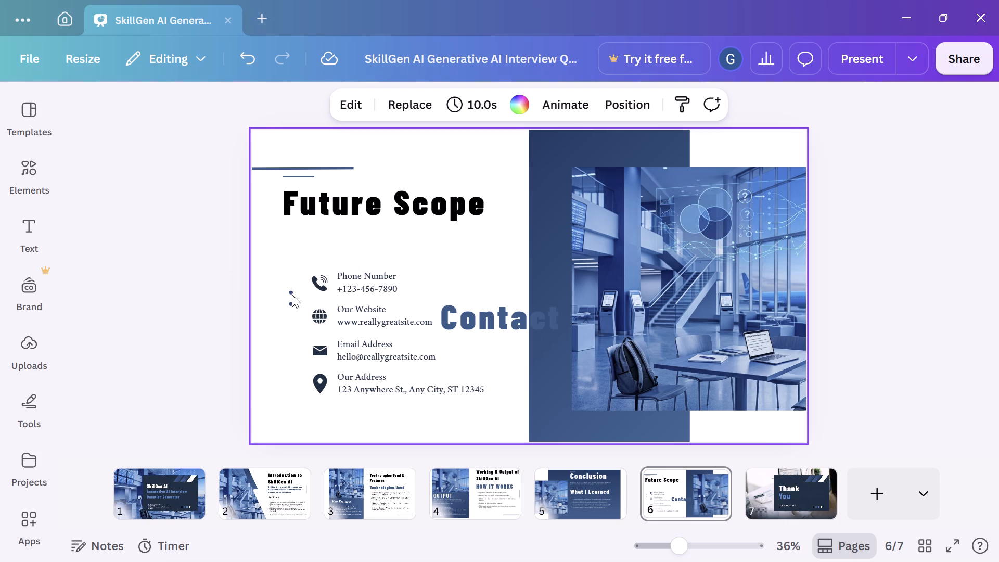
pyautogui.click(289, 293)
pyautogui.click(317, 261)
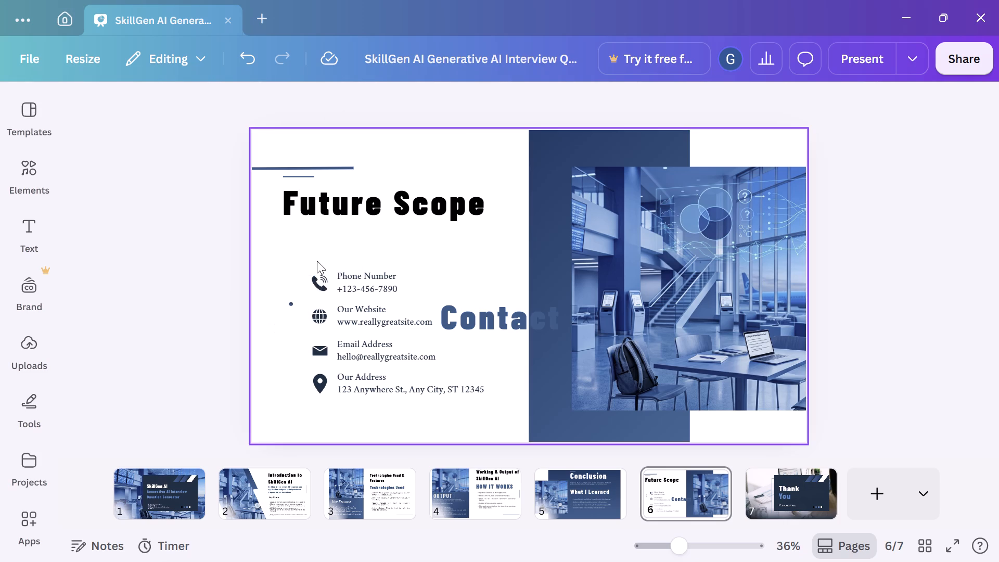
pyautogui.click(287, 306)
pyautogui.click(291, 306)
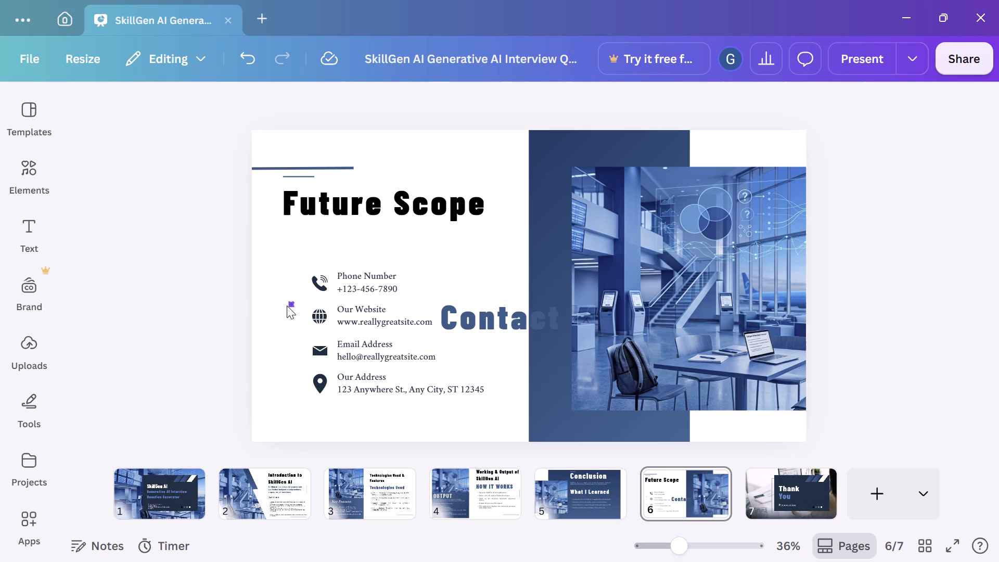
pyautogui.click(293, 303)
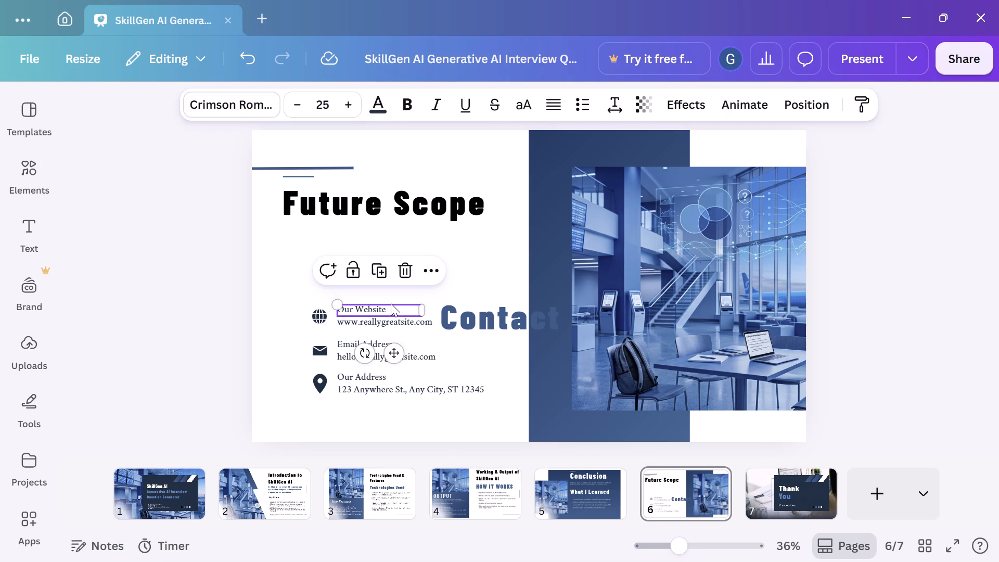
pyautogui.doubleClick(391, 303)
pyautogui.doubleClick(391, 303)
pyautogui.hotkey('ctrl', 'v')
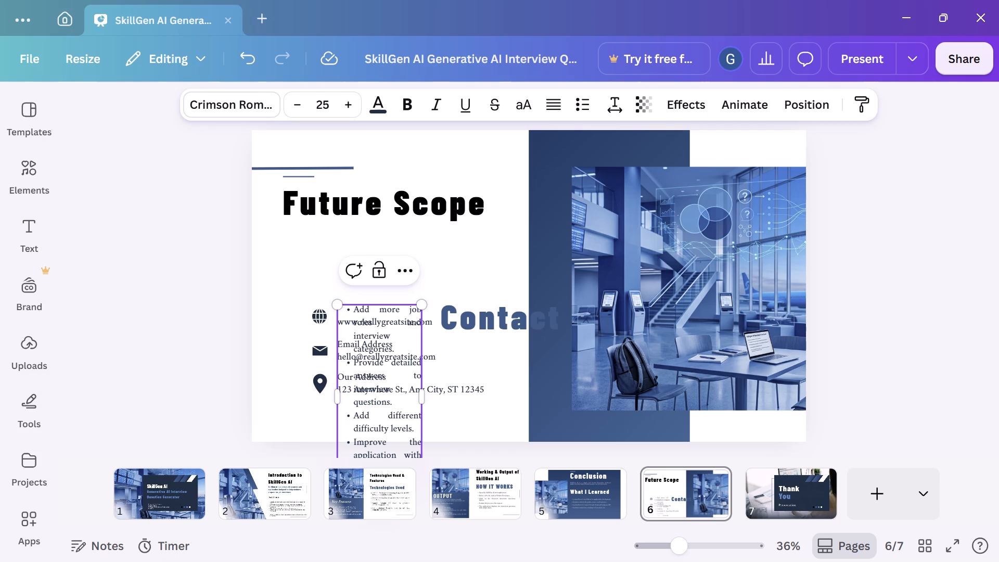
# Widen the bullet text box so each bullet fits on one line, and place it just below "Future Scope", aligned with the heading's start.
pyautogui.moveTo(393, 370); pyautogui.dragTo(426, 271)
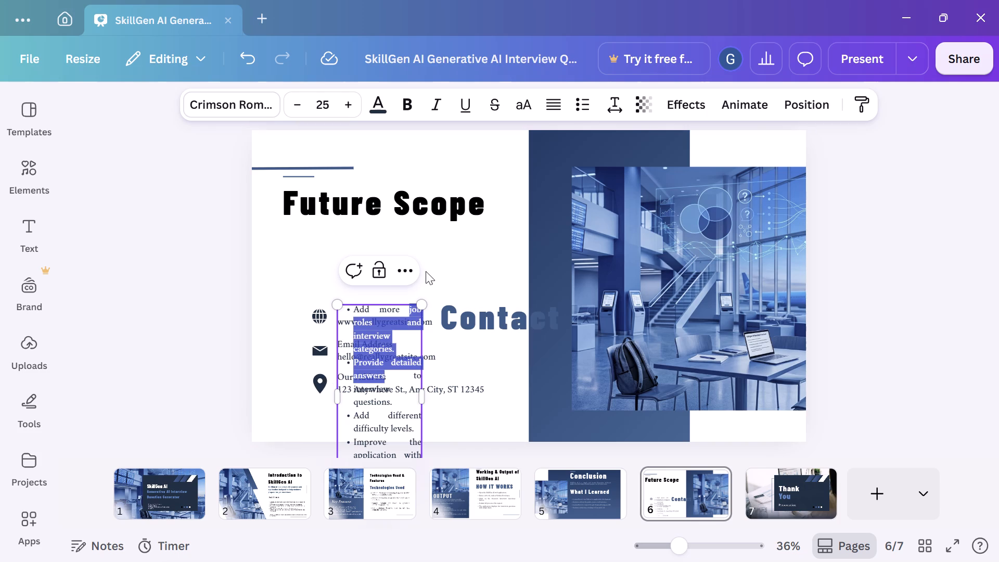
pyautogui.moveTo(426, 271); pyautogui.dragTo(426, 272)
pyautogui.click(464, 263)
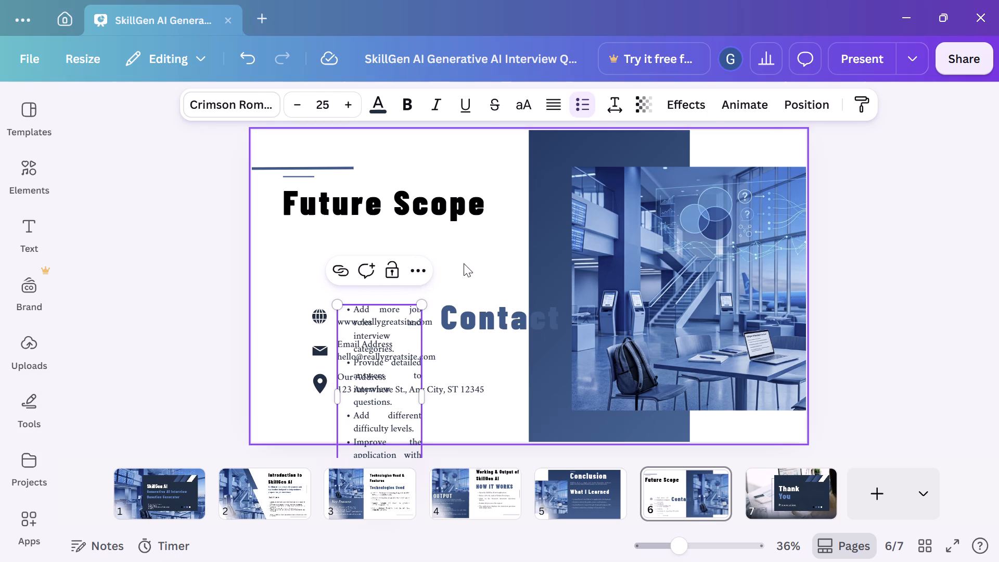
pyautogui.moveTo(386, 408); pyautogui.dragTo(400, 366)
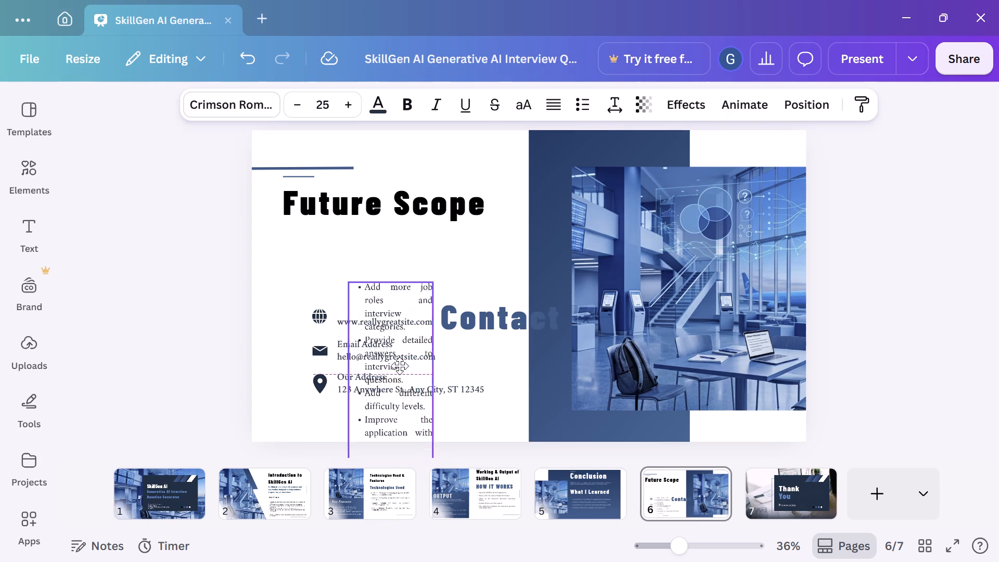
pyautogui.moveTo(400, 366); pyautogui.dragTo(364, 309)
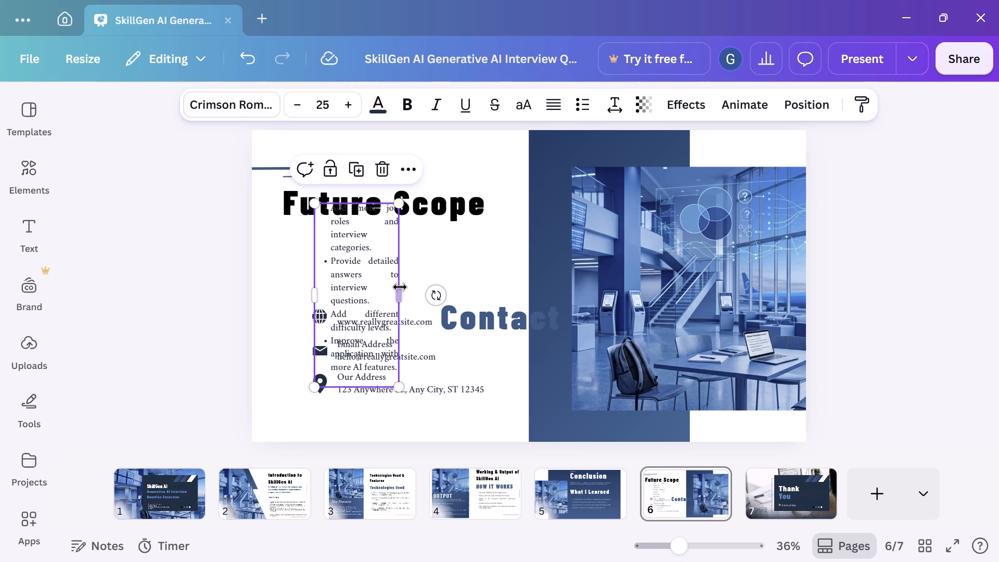
pyautogui.moveTo(400, 284); pyautogui.dragTo(490, 274)
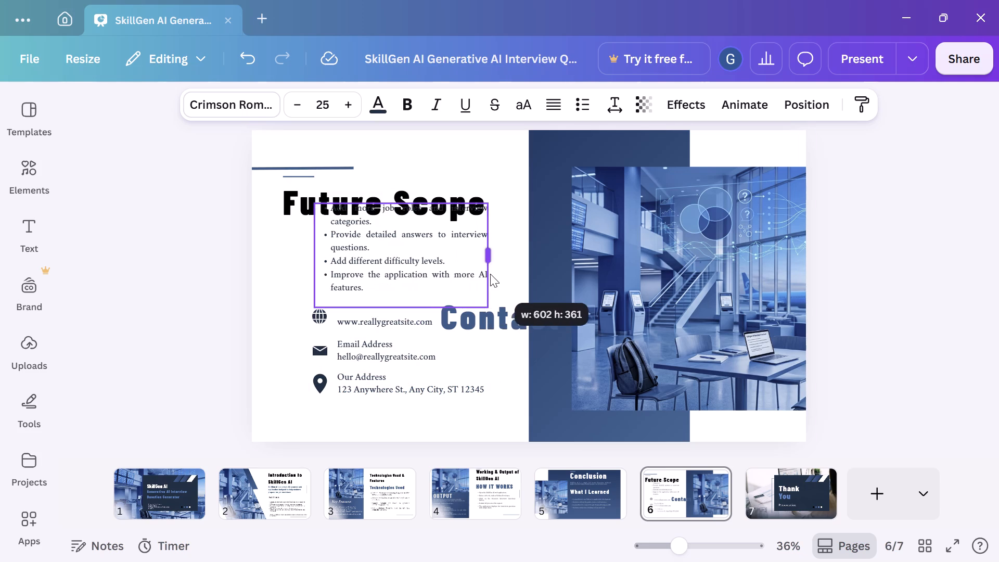
pyautogui.moveTo(490, 274); pyautogui.dragTo(526, 275)
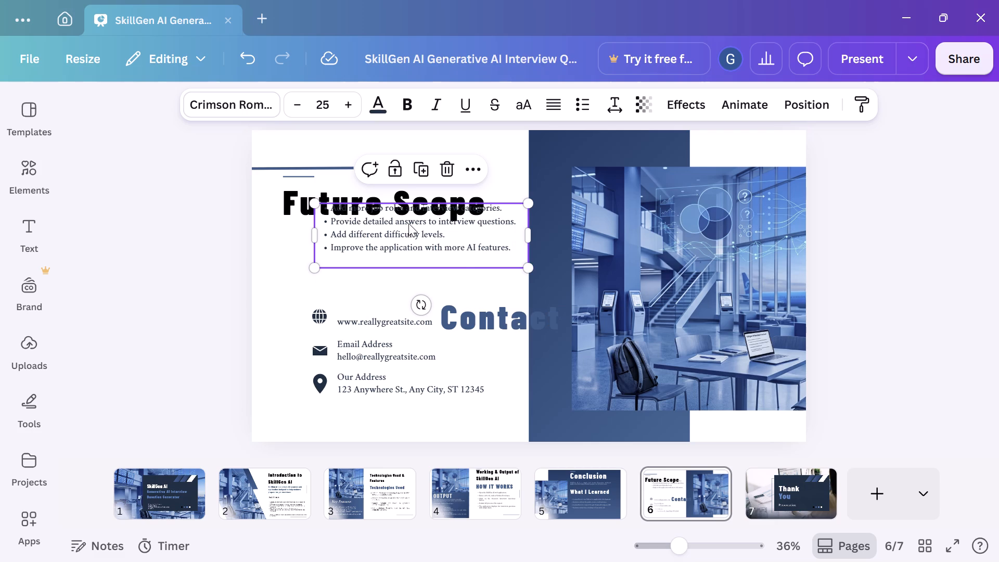
pyautogui.moveTo(408, 223); pyautogui.dragTo(395, 250)
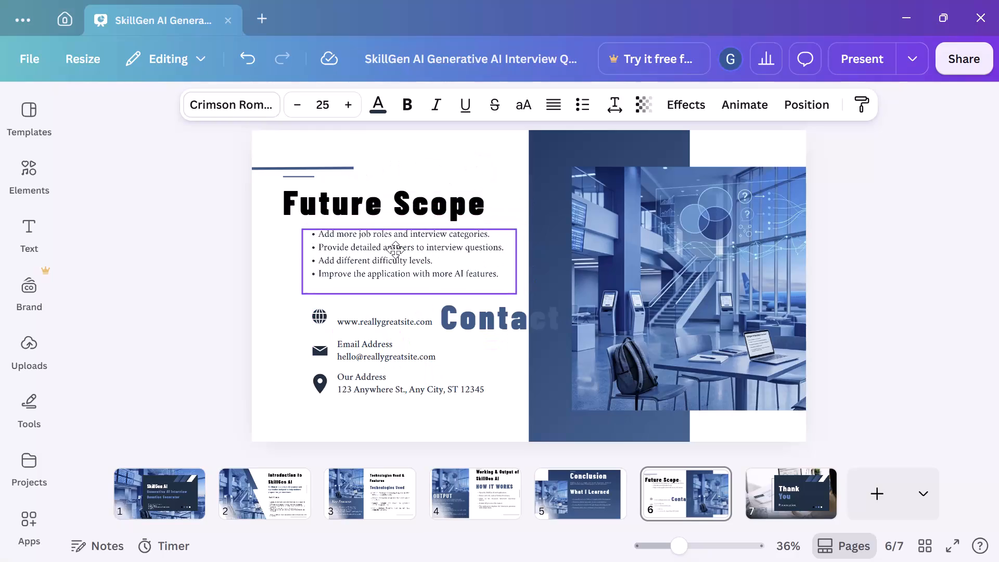
pyautogui.moveTo(395, 250); pyautogui.dragTo(373, 254)
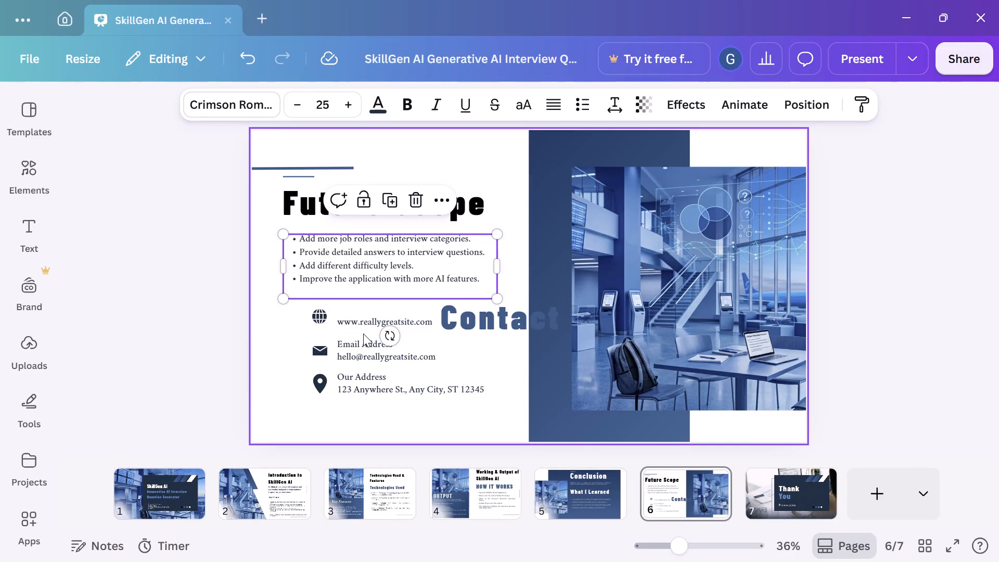
# Delete the website URL and the globe, envelope and location pin icons from slide 6.
pyautogui.click(364, 334)
pyautogui.click(368, 324)
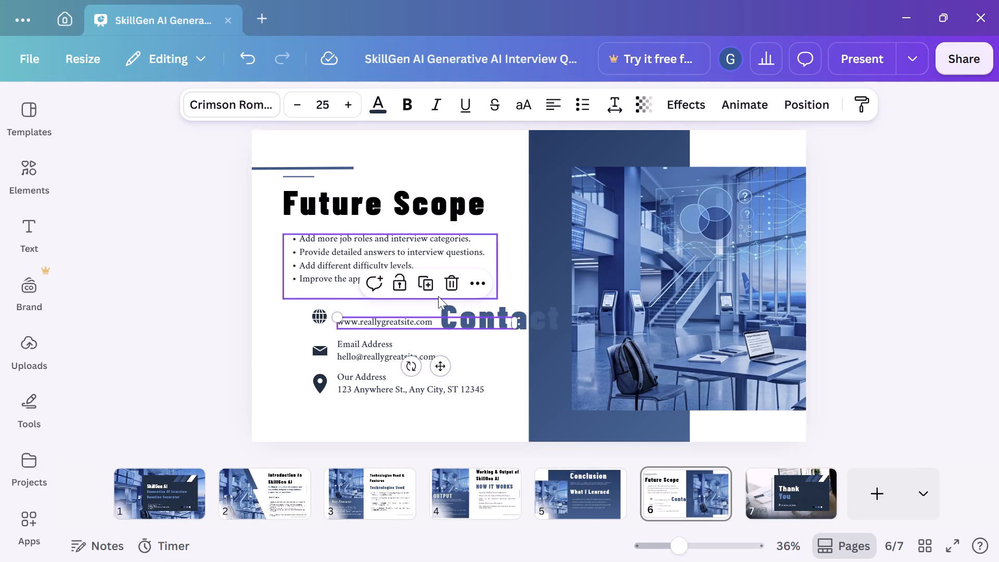
pyautogui.click(451, 279)
pyautogui.click(322, 326)
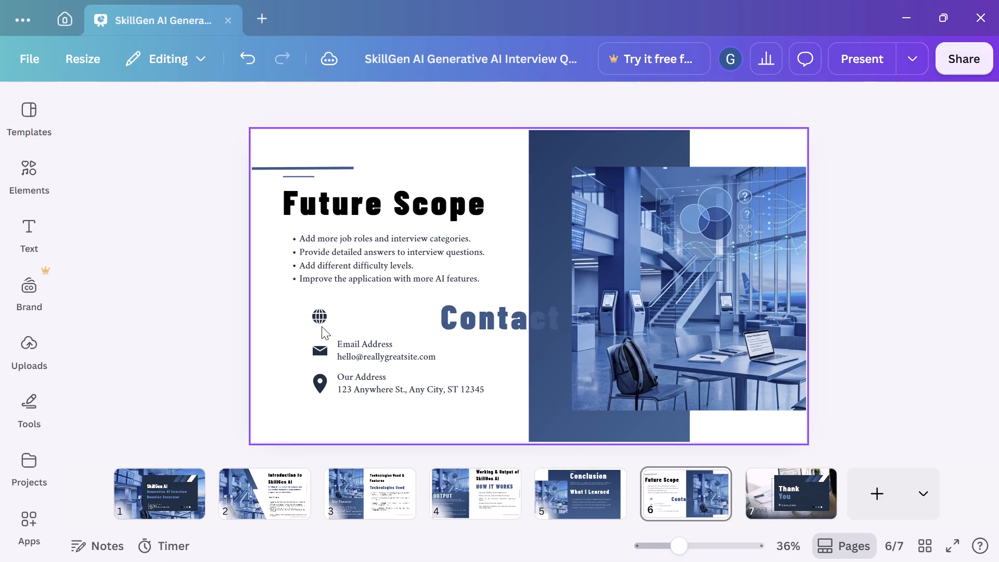
pyautogui.click(319, 318)
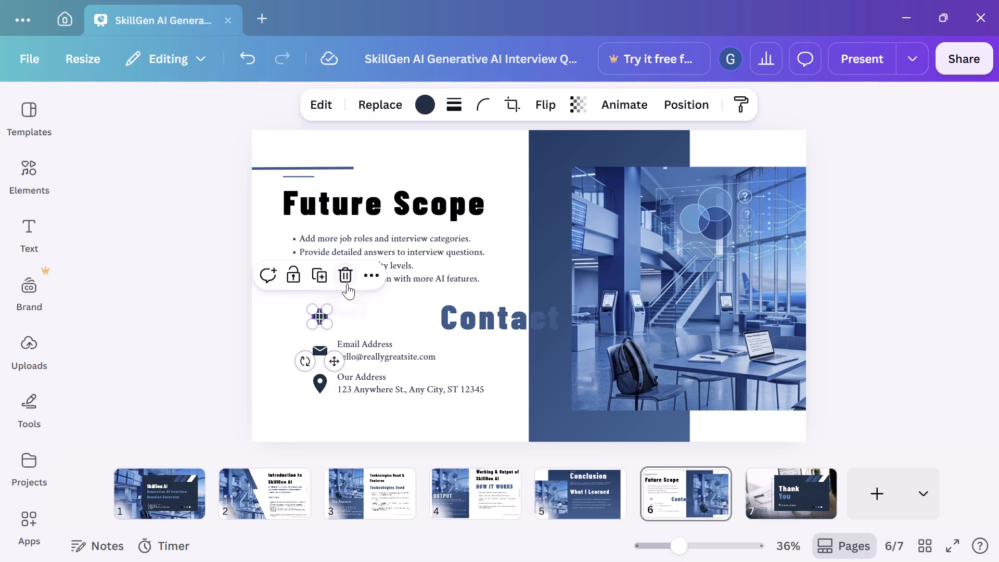
pyautogui.click(347, 284)
pyautogui.click(322, 352)
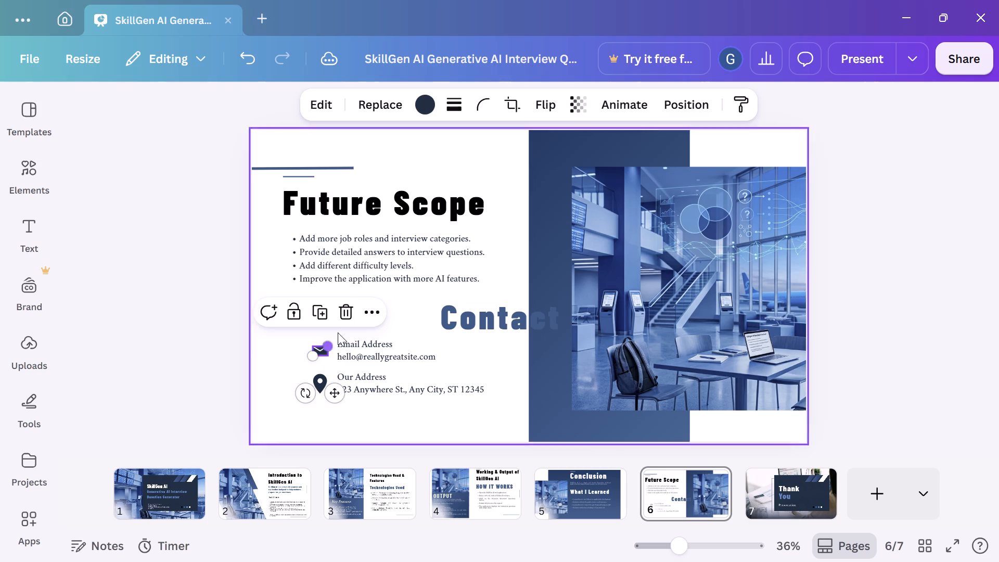
pyautogui.click(342, 320)
pyautogui.click(316, 387)
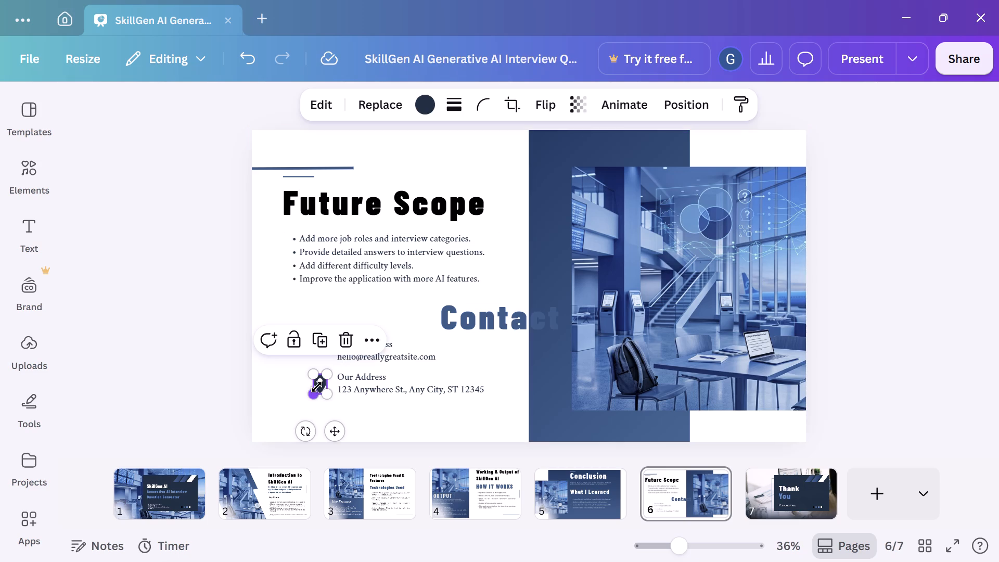
pyautogui.click(337, 348)
# Delete the remaining email and address text lines from slide 6, including the "Email Address" and "Our Address" labels.
pyautogui.click(345, 348)
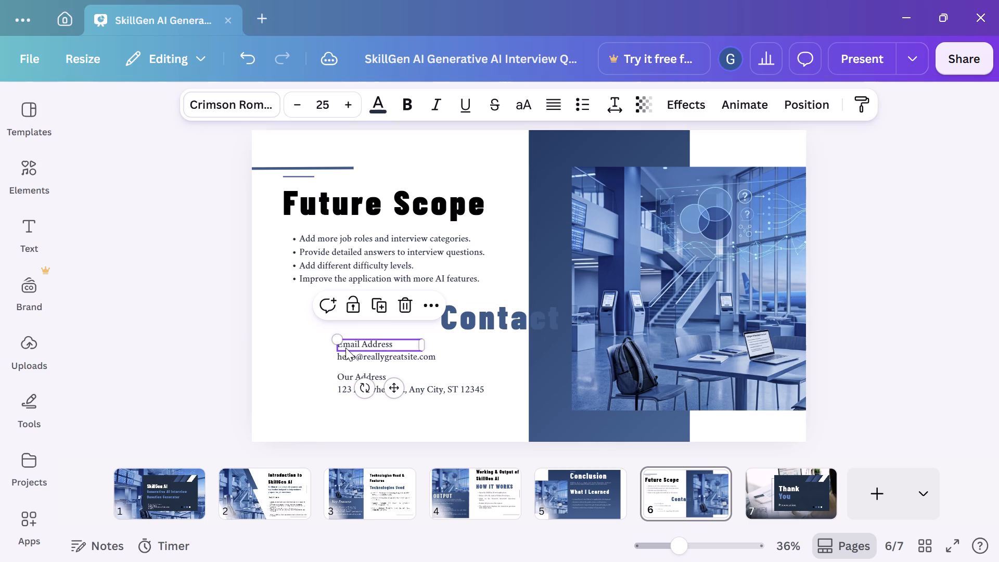
pyautogui.click(402, 309)
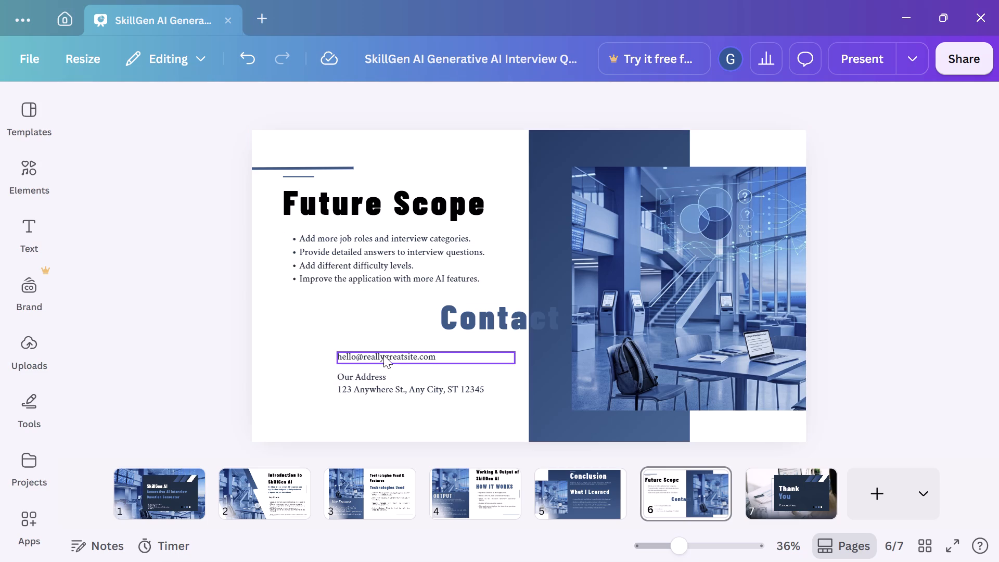
pyautogui.click(383, 355)
pyautogui.click(449, 323)
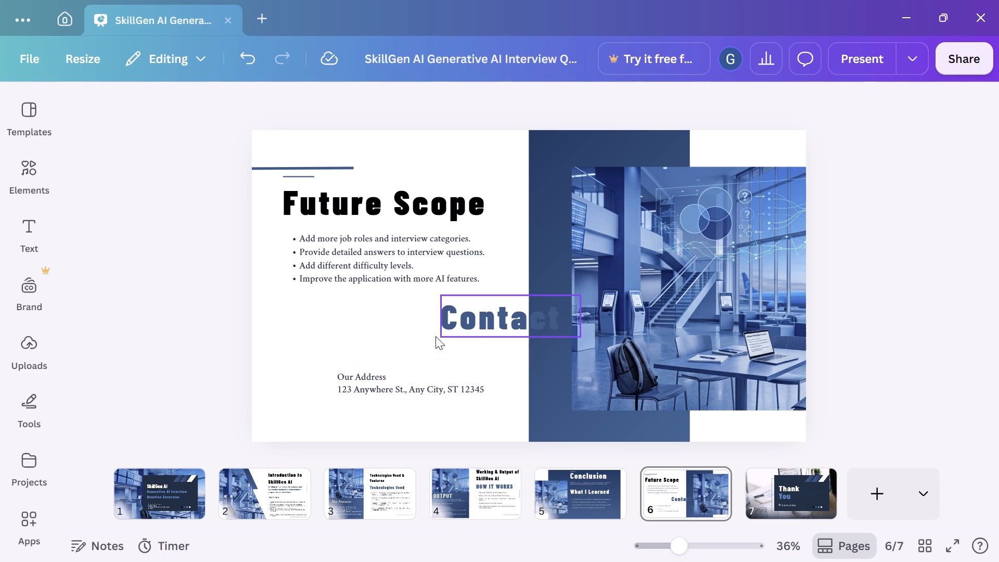
pyautogui.click(382, 376)
pyautogui.click(405, 338)
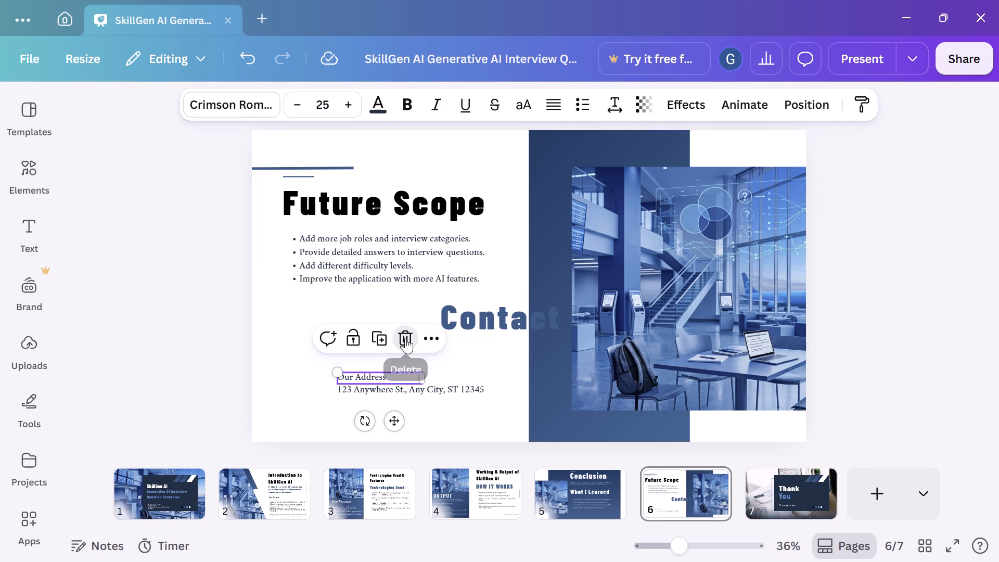
pyautogui.click(385, 389)
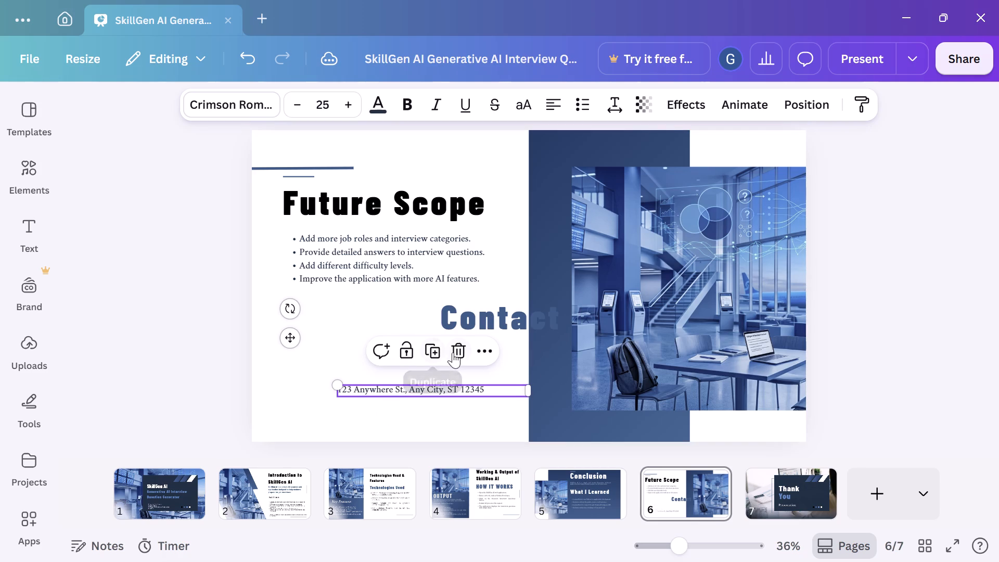
pyautogui.click(460, 352)
# Delete the leftover "Contact" heading from slide 6.
pyautogui.click(468, 334)
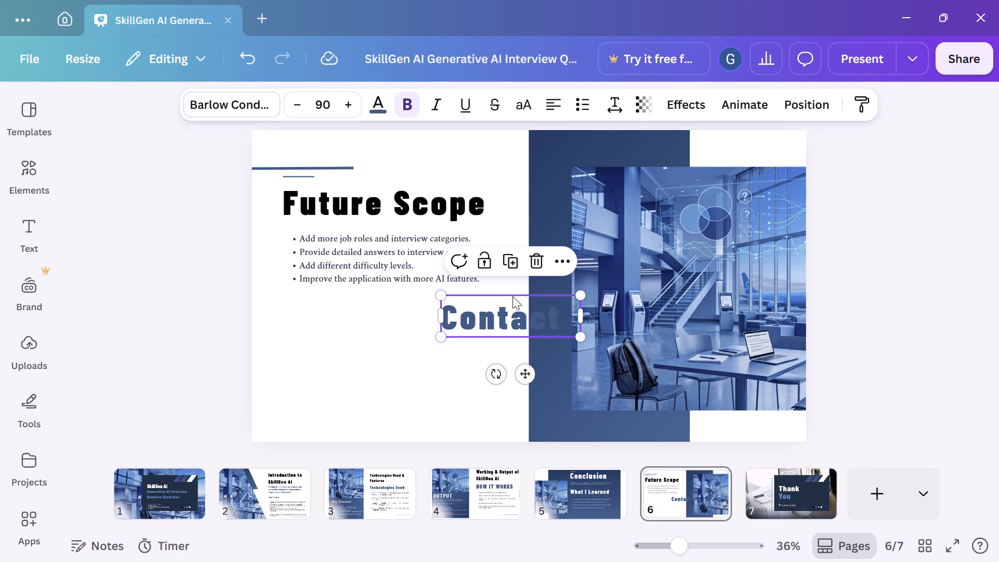
pyautogui.click(534, 271)
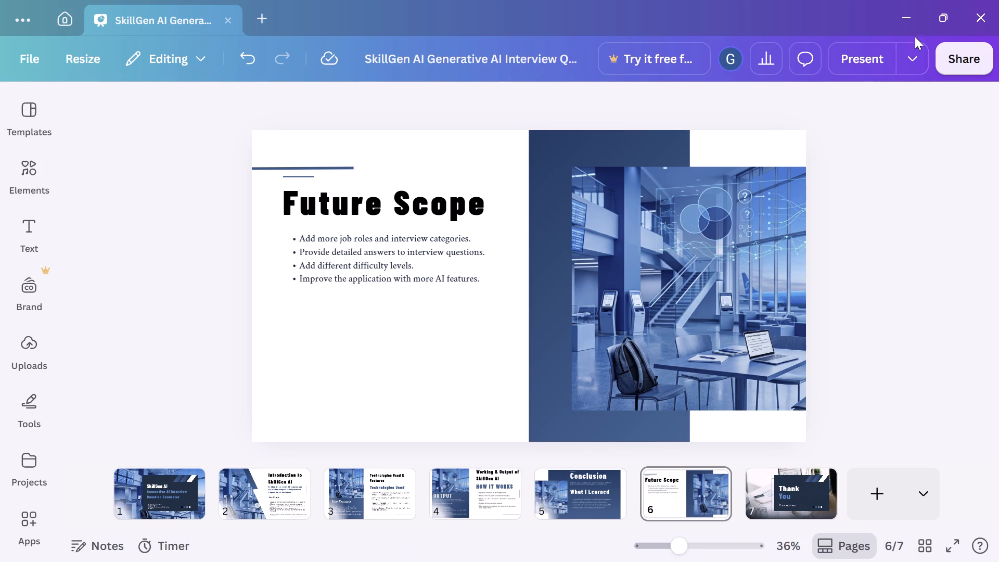
# Minimize the Canva, browser and ChatGPT windows to show the desktop.
pyautogui.click(910, 20)
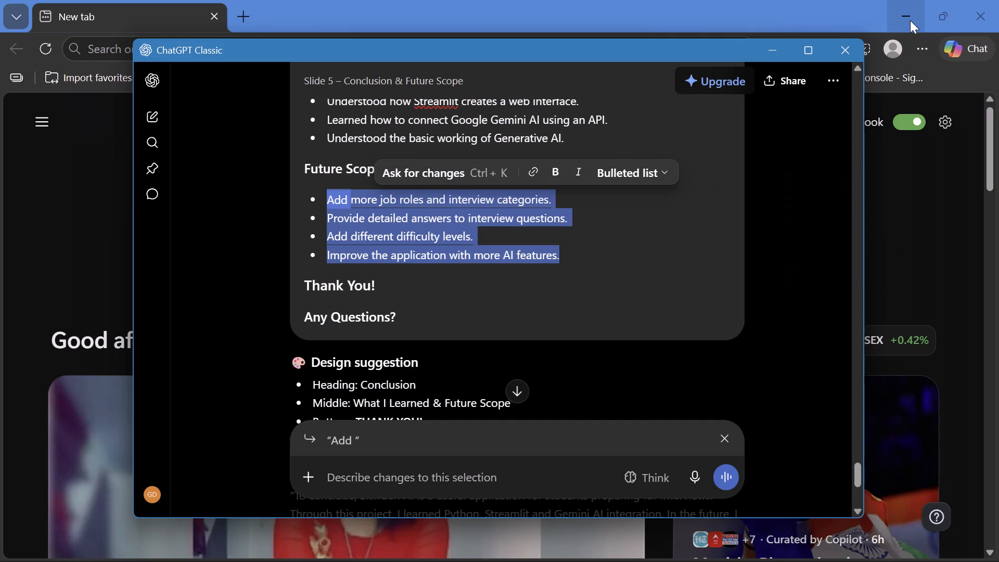
pyautogui.moveTo(765, 56); pyautogui.dragTo(910, 10)
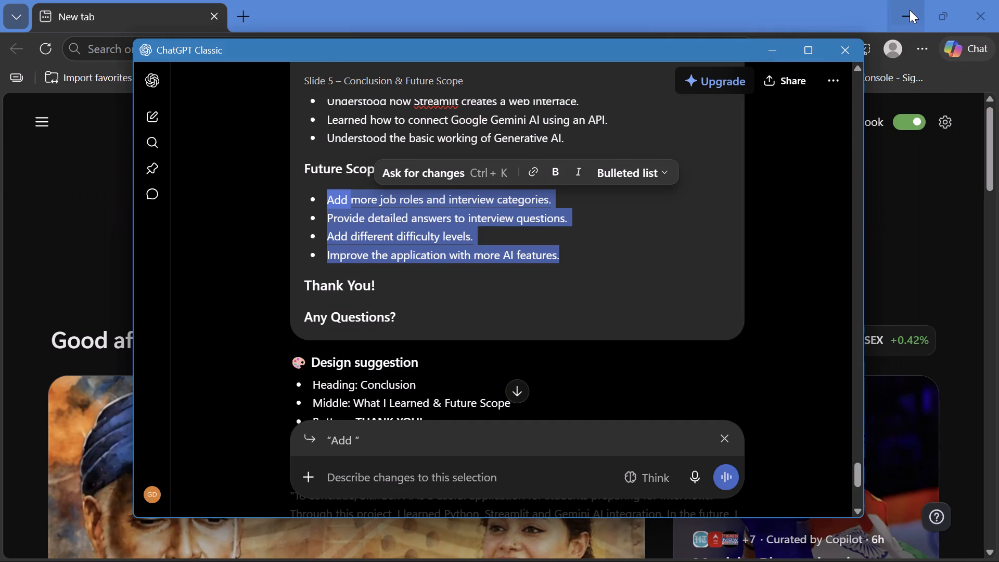
pyautogui.click(910, 10)
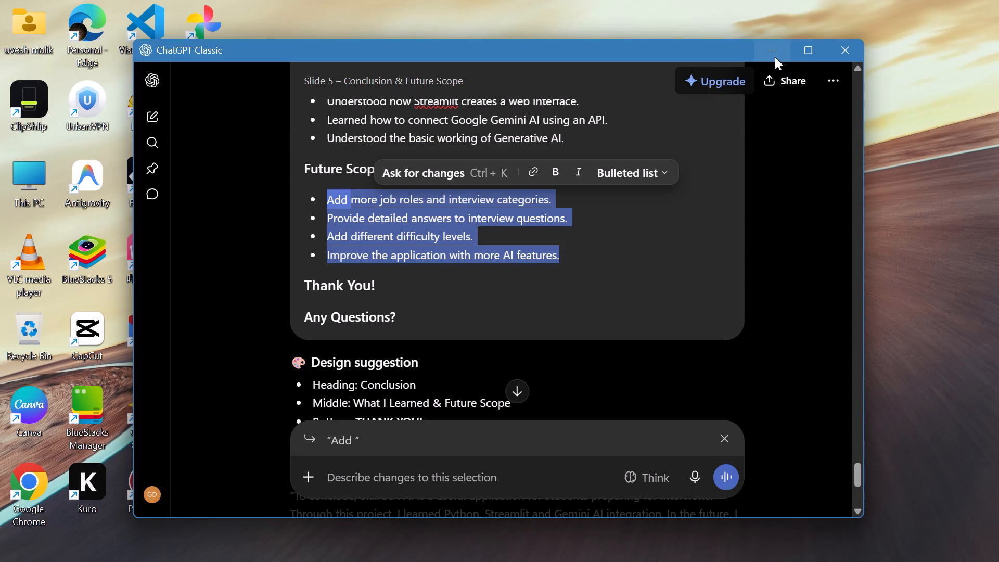
pyautogui.click(775, 57)
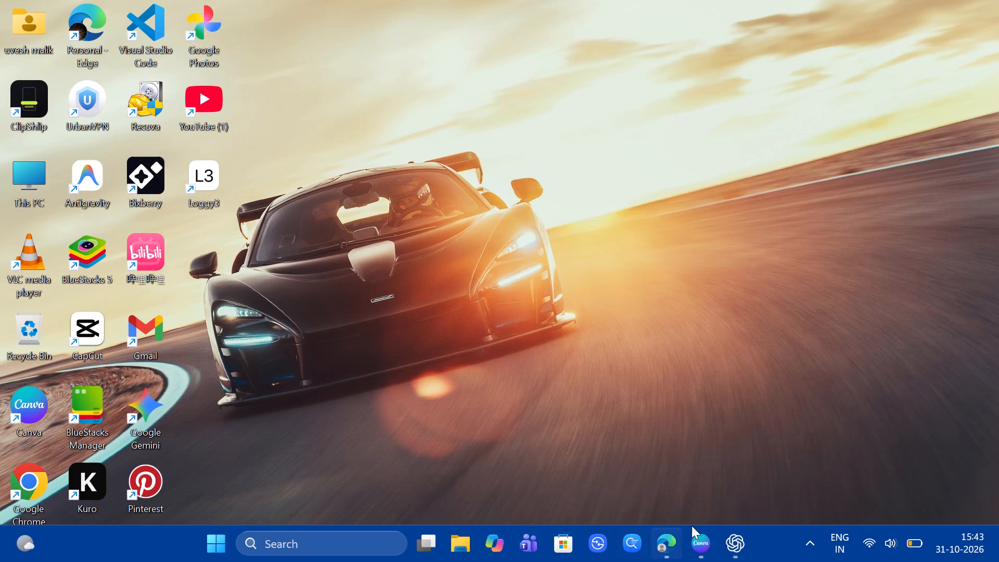
# Find WhatsApp among the installed apps in the Social category and launch it.
pyautogui.doubleClick(220, 551)
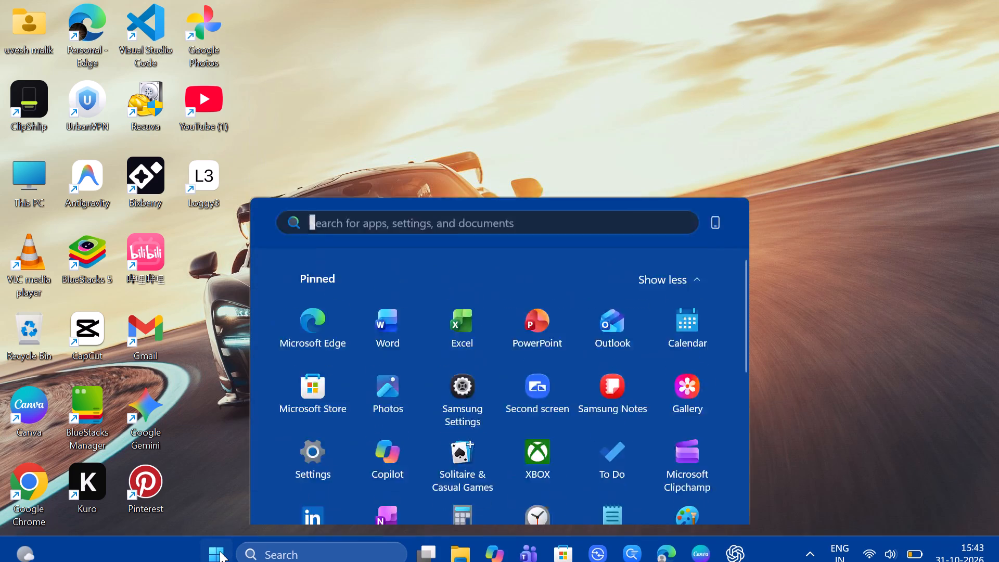
pyautogui.click(220, 551)
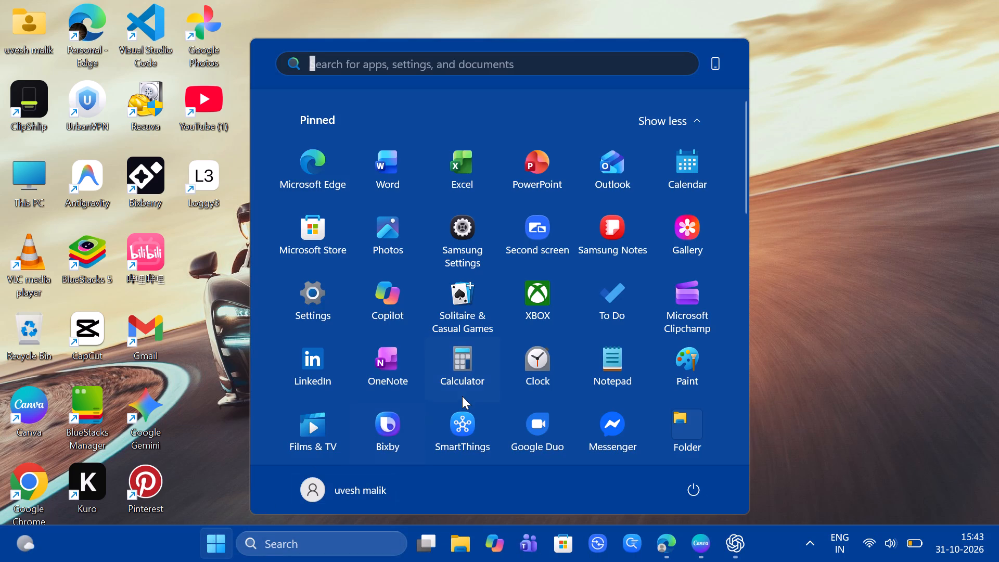
pyautogui.rightClick(462, 396)
pyautogui.scroll(-2, 462, 396)
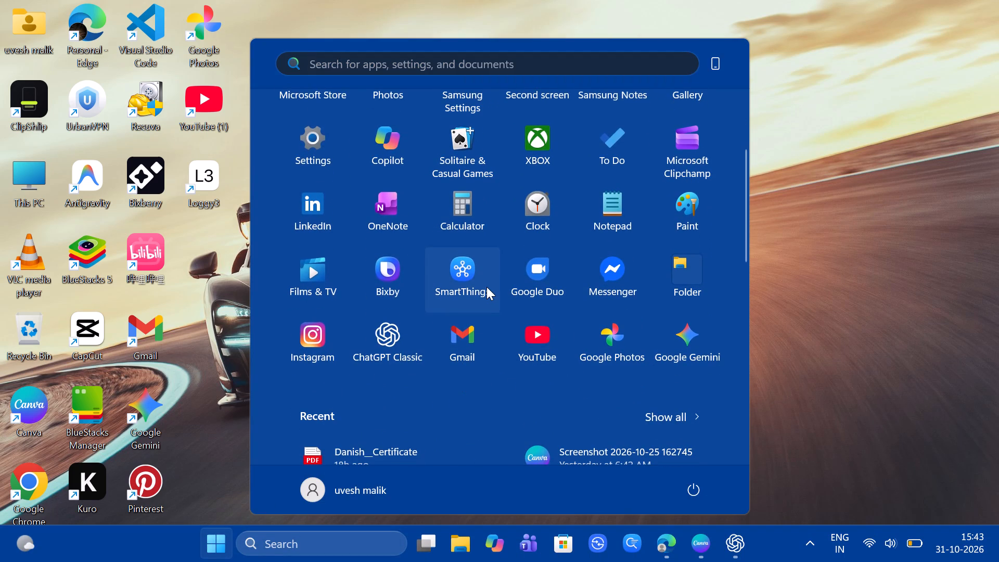
pyautogui.scroll(-3, 472, 402)
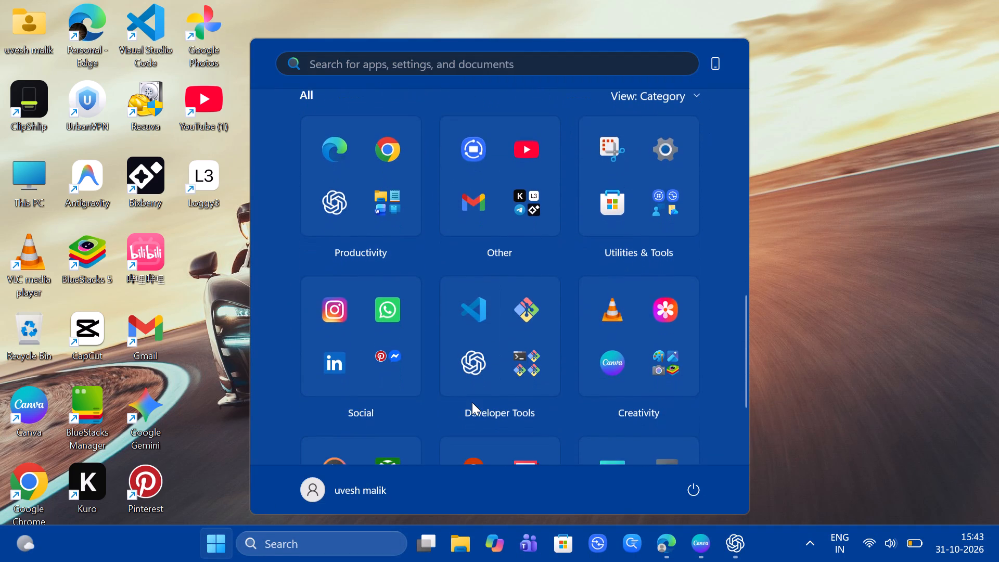
pyautogui.scroll(-2, 472, 402)
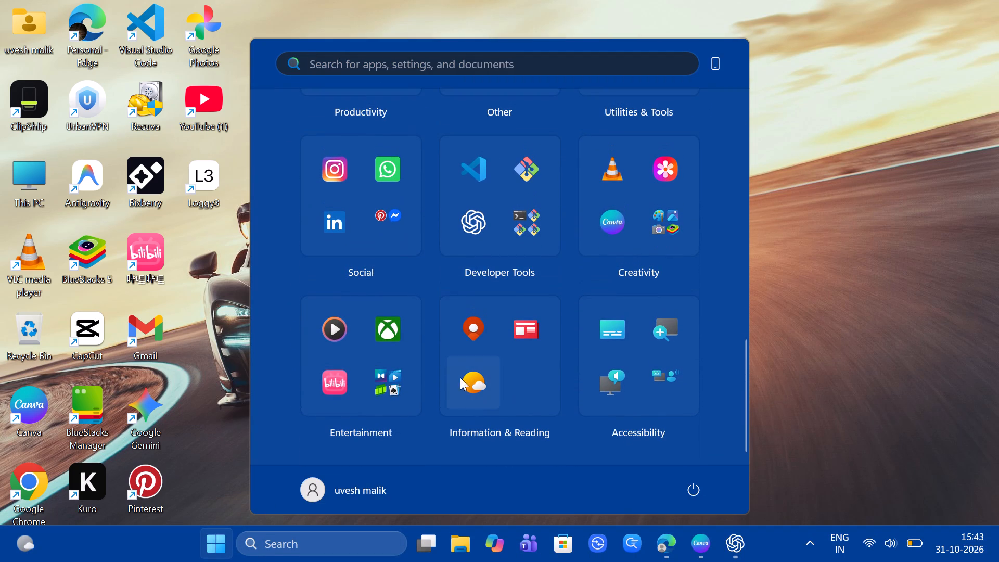
pyautogui.click(390, 144)
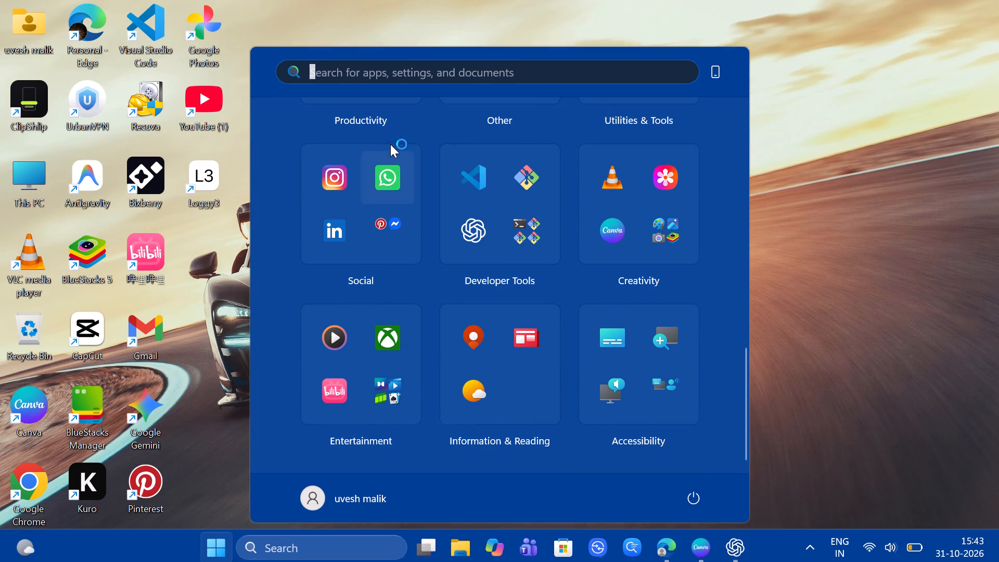